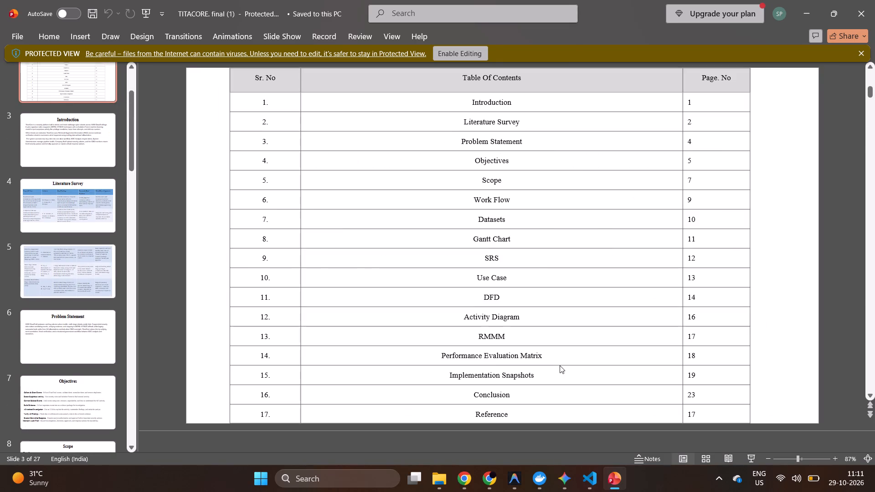
Go to the Introduction slide and take the presentation out of Protected View so it can be edited.
key("Down")
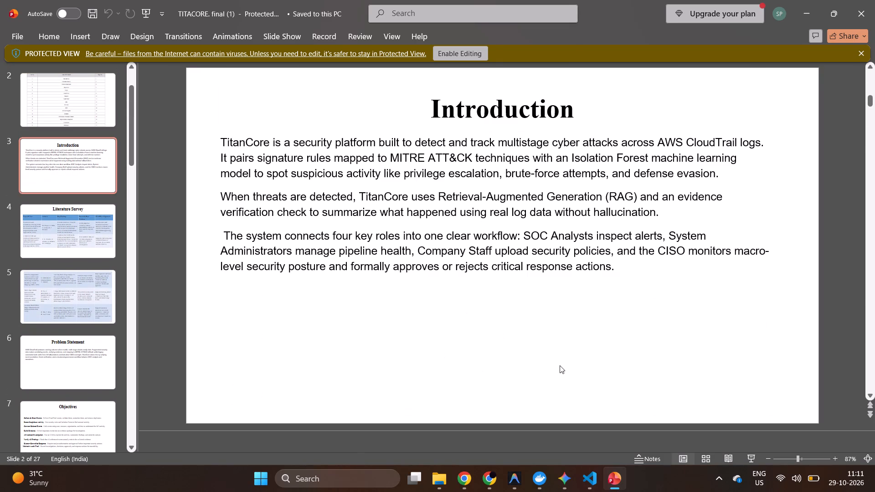
key("Down")
key("Down")
key("Up")
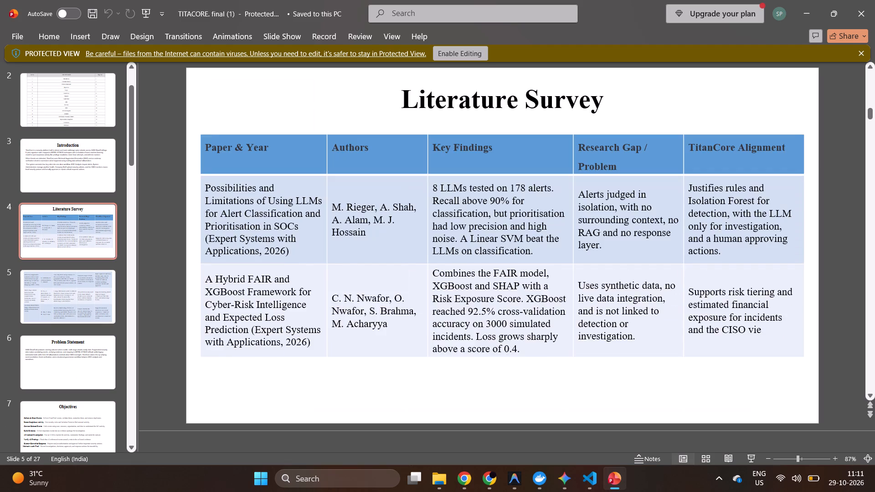
key("Up")
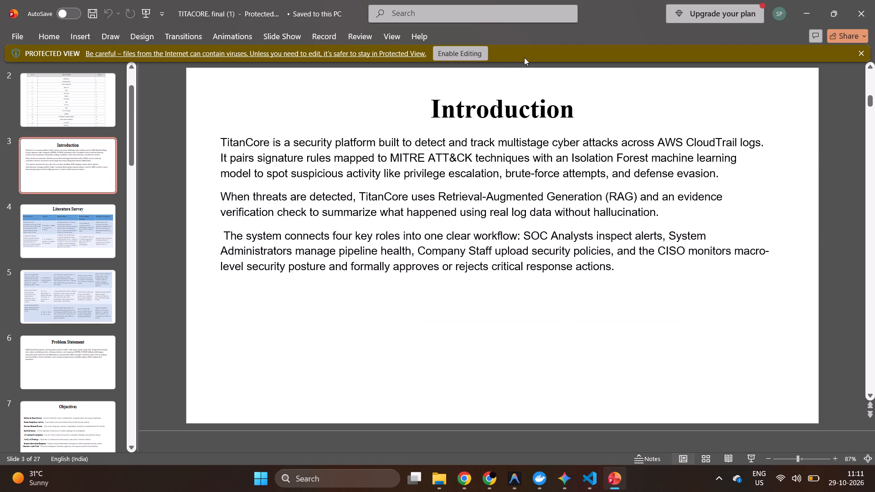
left_click(480, 53)
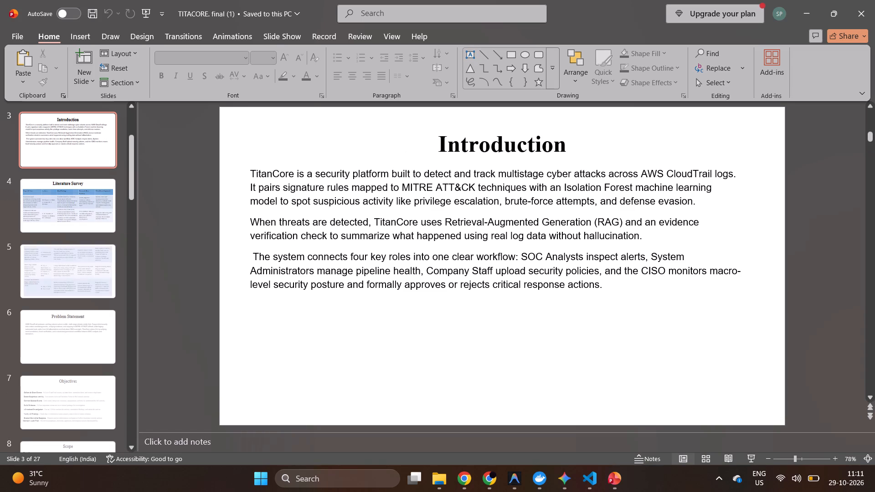
Change the font of all three body paragraphs on the Introduction slide to Times New Roman.
left_click(389, 207)
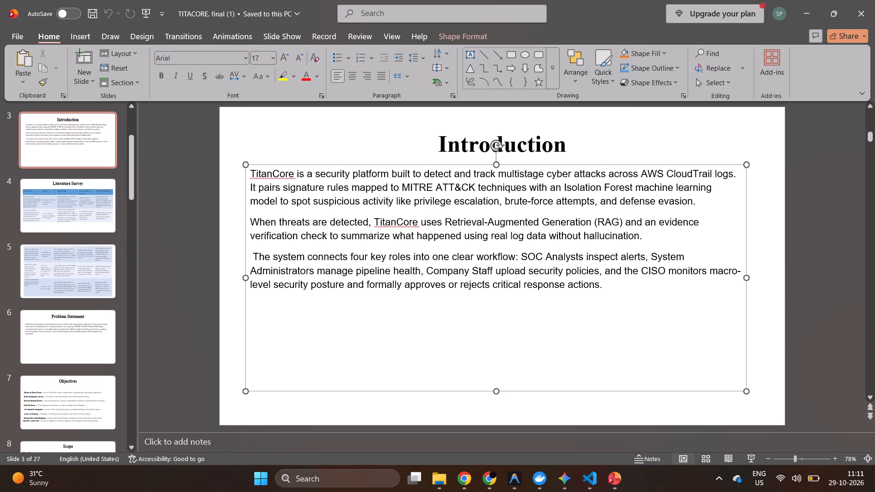
left_click_drag(618, 308, 431, 252)
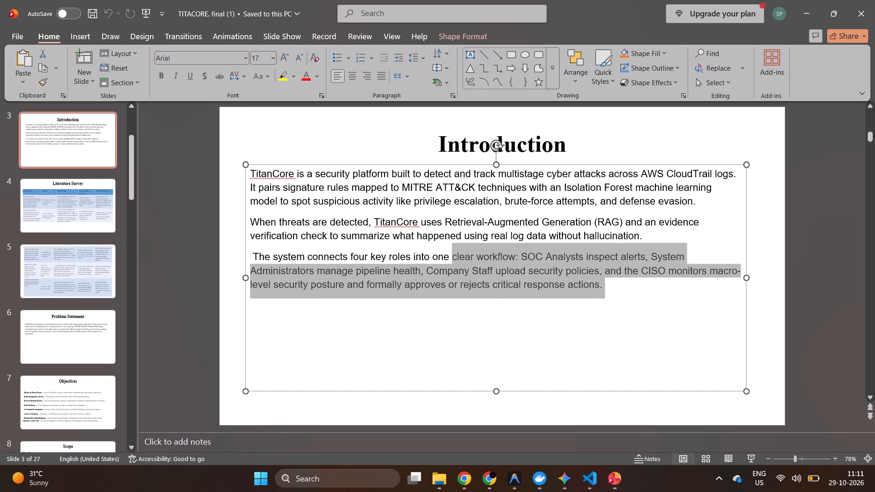
left_click_drag(431, 252, 254, 172)
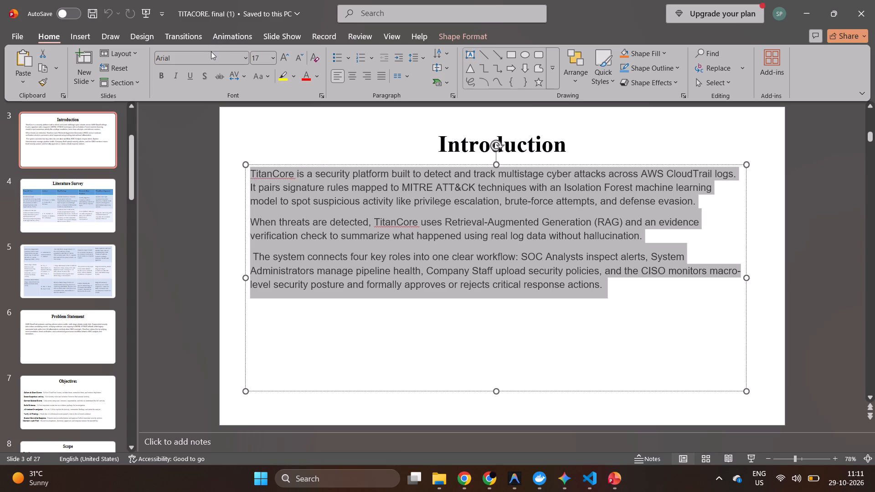
left_click(209, 56)
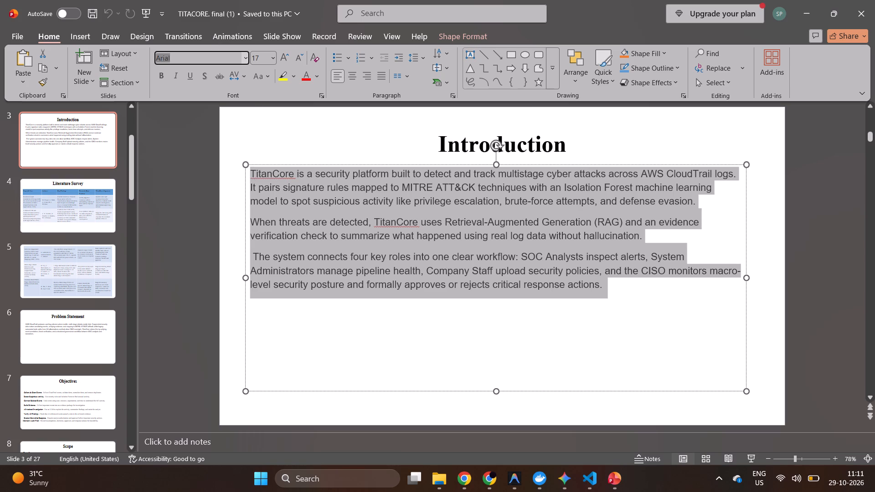
left_click(242, 61)
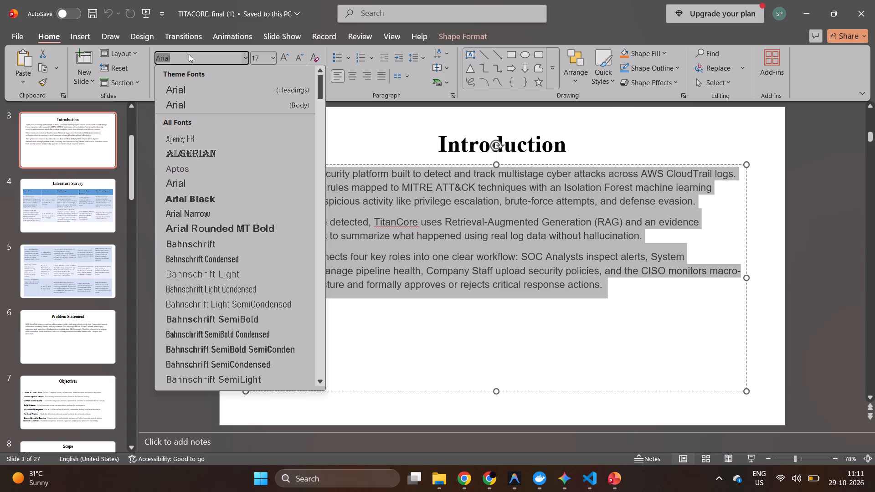
key("BackSpace")
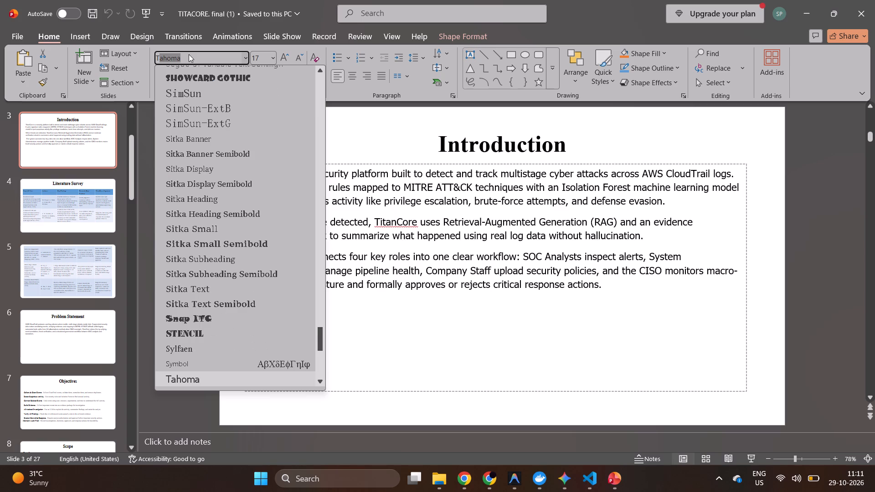
type("im")
key("Return")
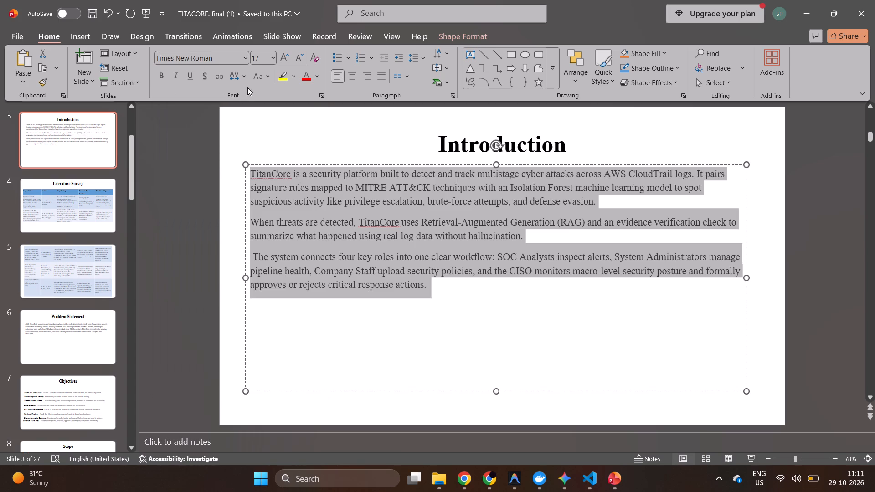
Set the line spacing of the Introduction body paragraphs to 1.5.
left_click(407, 76)
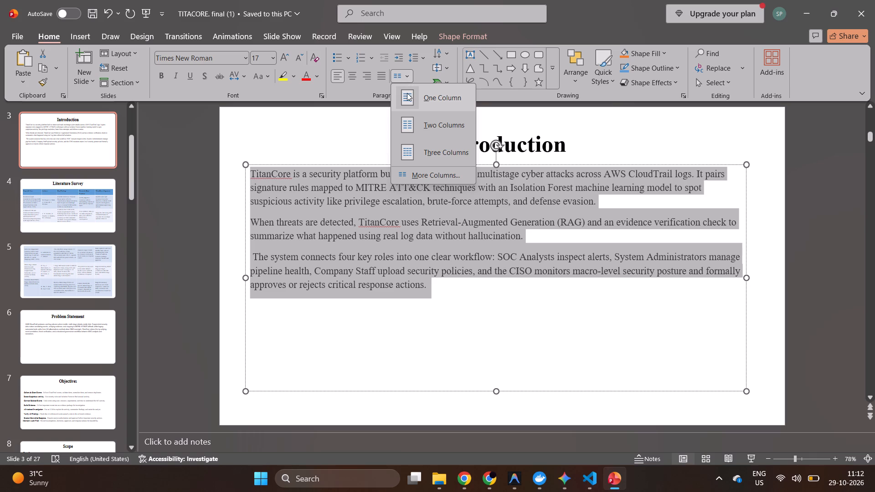
left_click(423, 57)
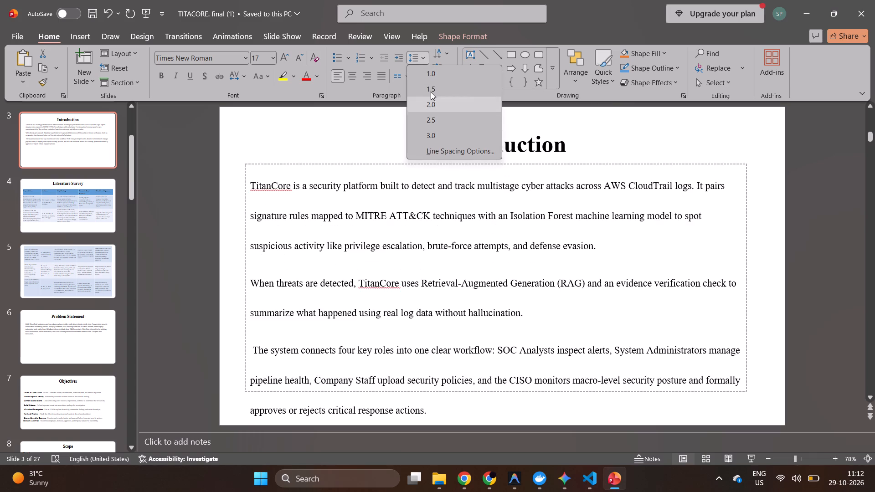
left_click(429, 90)
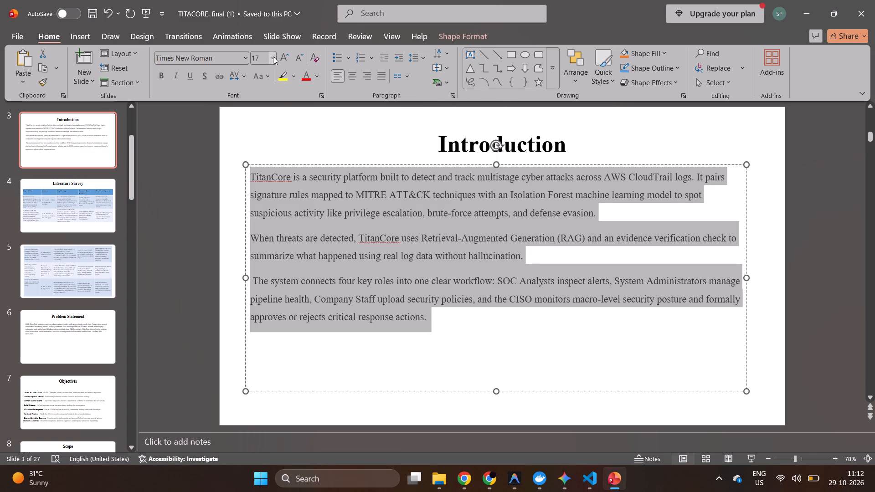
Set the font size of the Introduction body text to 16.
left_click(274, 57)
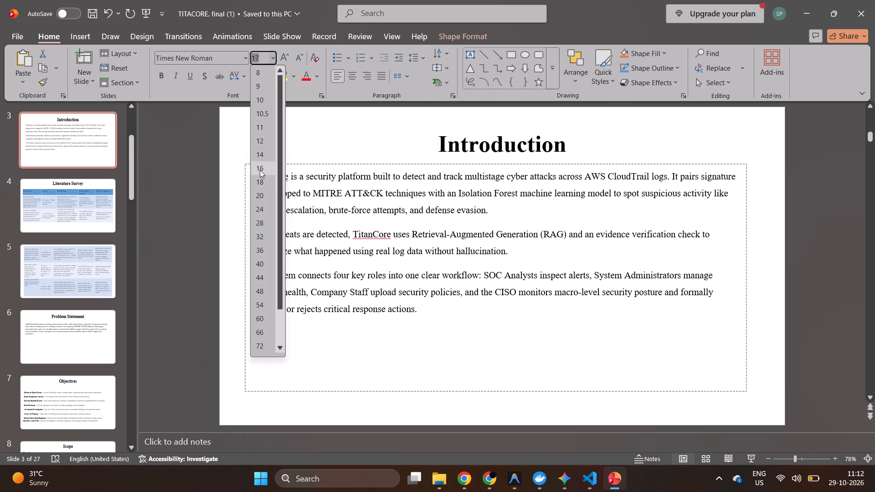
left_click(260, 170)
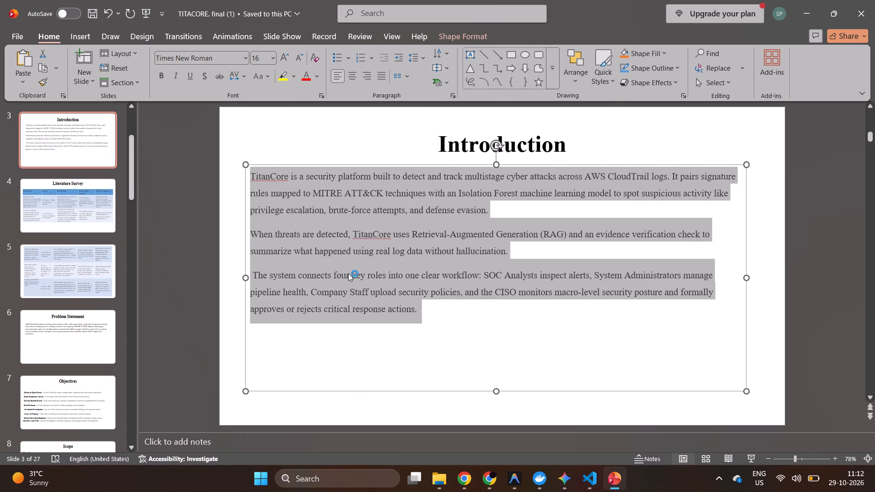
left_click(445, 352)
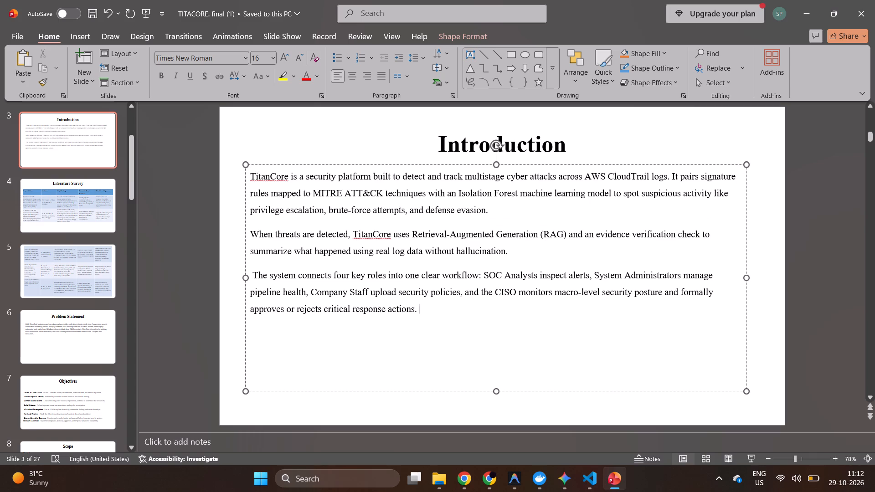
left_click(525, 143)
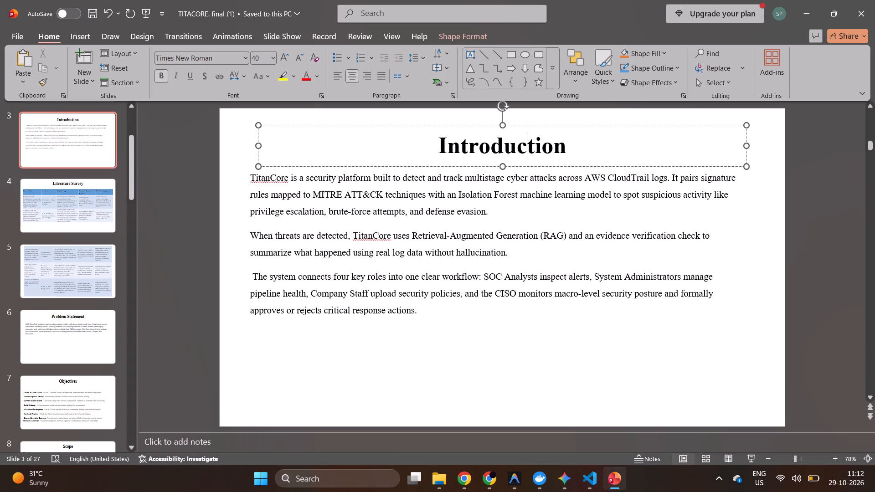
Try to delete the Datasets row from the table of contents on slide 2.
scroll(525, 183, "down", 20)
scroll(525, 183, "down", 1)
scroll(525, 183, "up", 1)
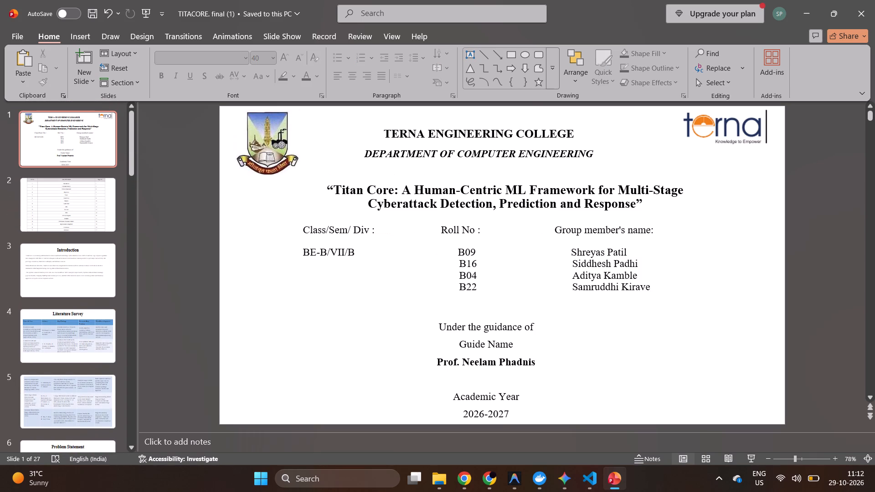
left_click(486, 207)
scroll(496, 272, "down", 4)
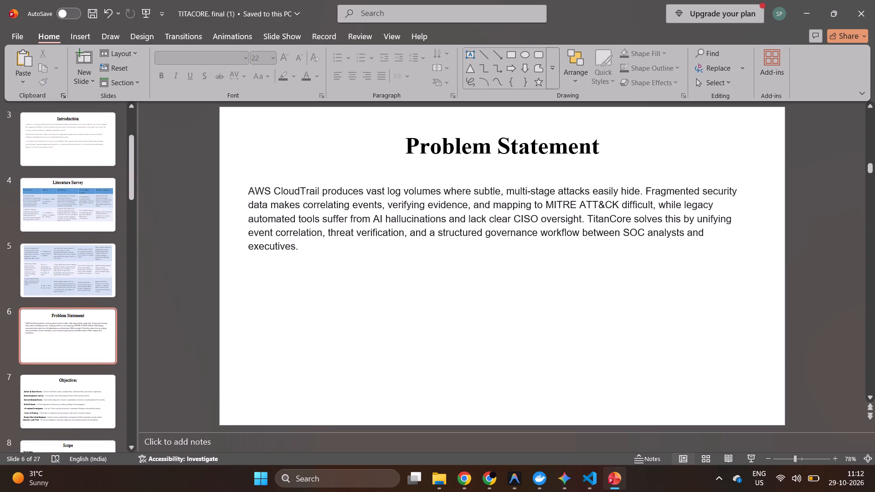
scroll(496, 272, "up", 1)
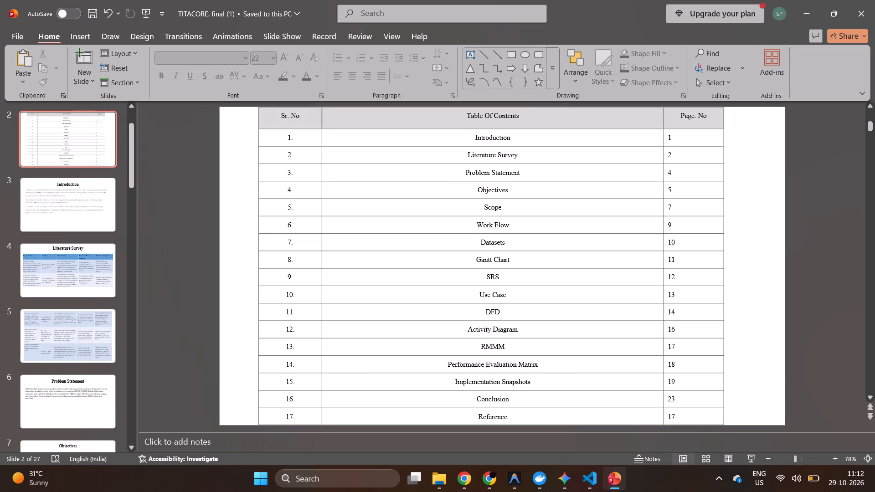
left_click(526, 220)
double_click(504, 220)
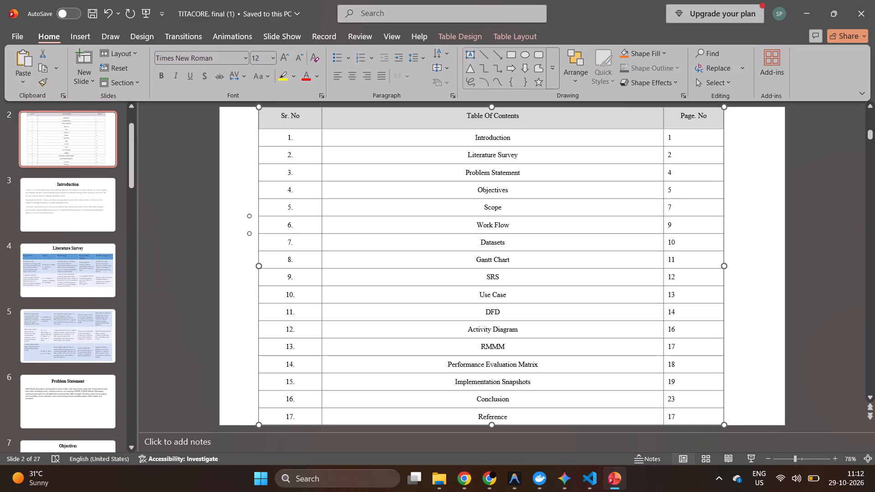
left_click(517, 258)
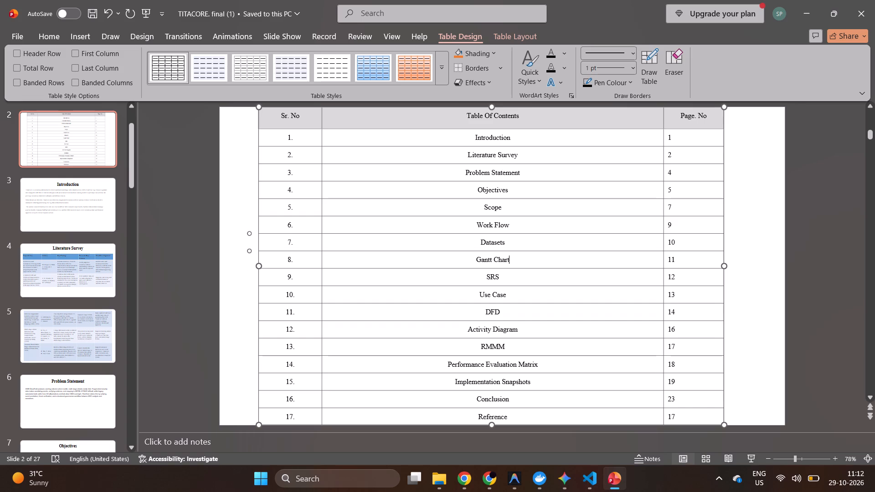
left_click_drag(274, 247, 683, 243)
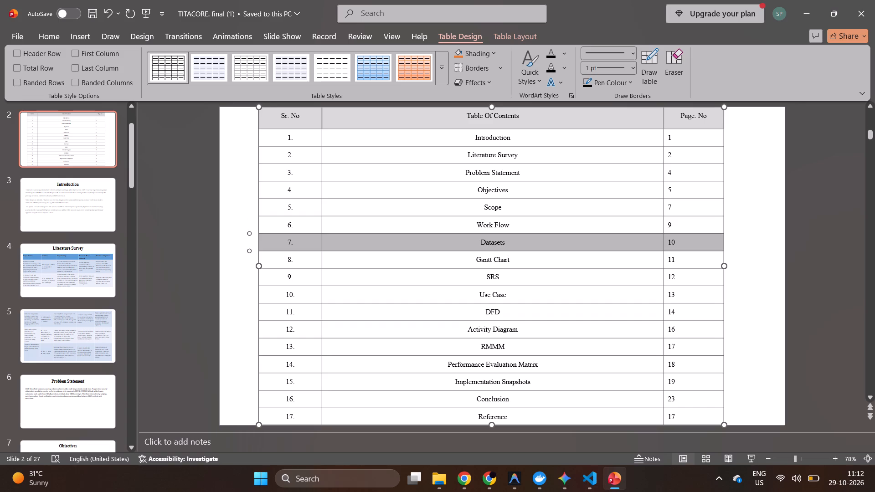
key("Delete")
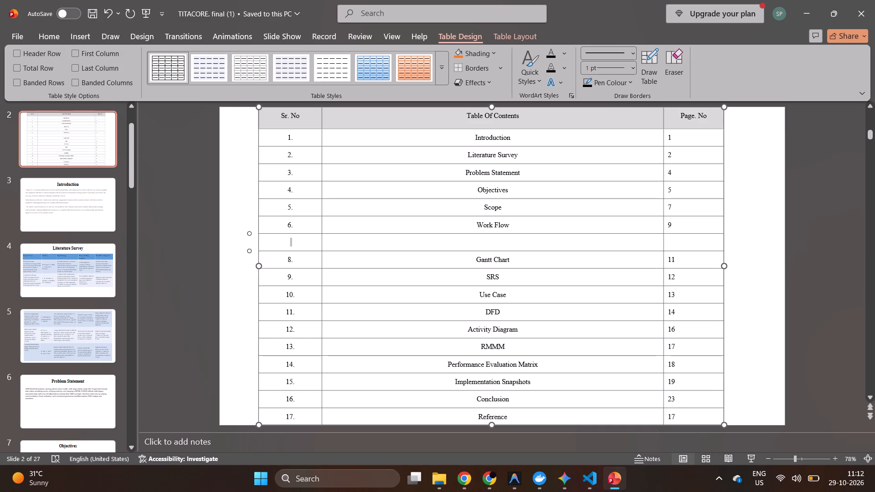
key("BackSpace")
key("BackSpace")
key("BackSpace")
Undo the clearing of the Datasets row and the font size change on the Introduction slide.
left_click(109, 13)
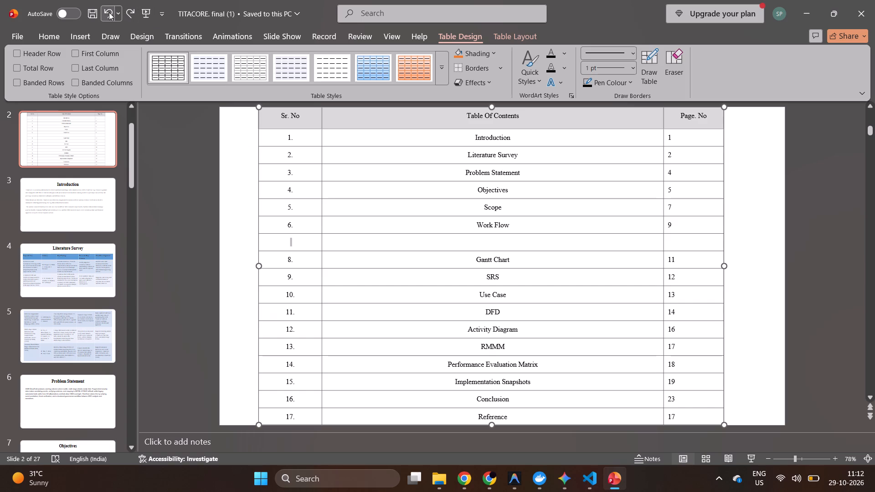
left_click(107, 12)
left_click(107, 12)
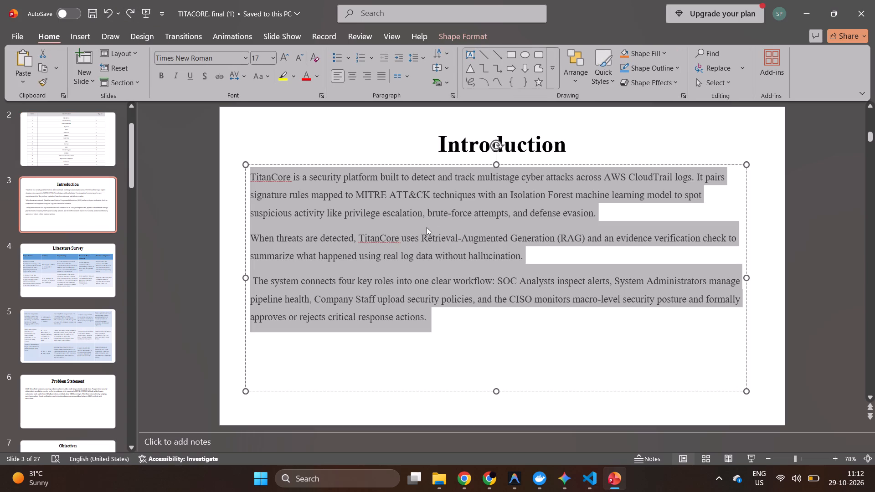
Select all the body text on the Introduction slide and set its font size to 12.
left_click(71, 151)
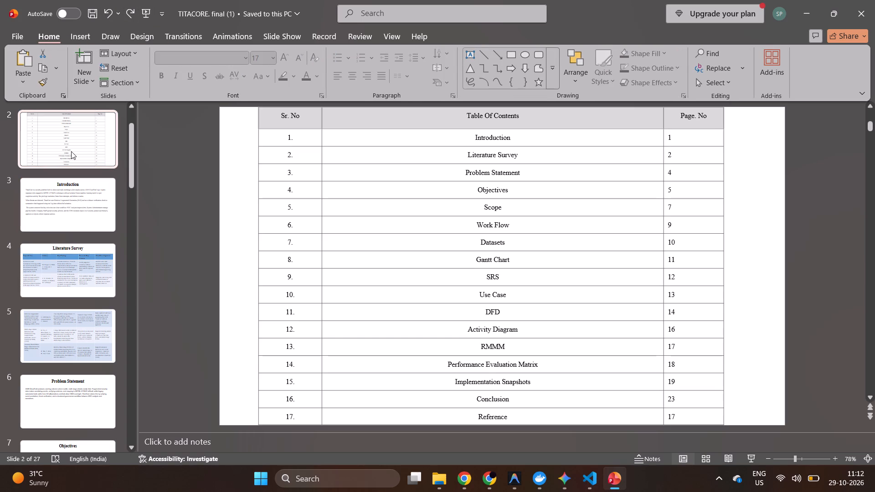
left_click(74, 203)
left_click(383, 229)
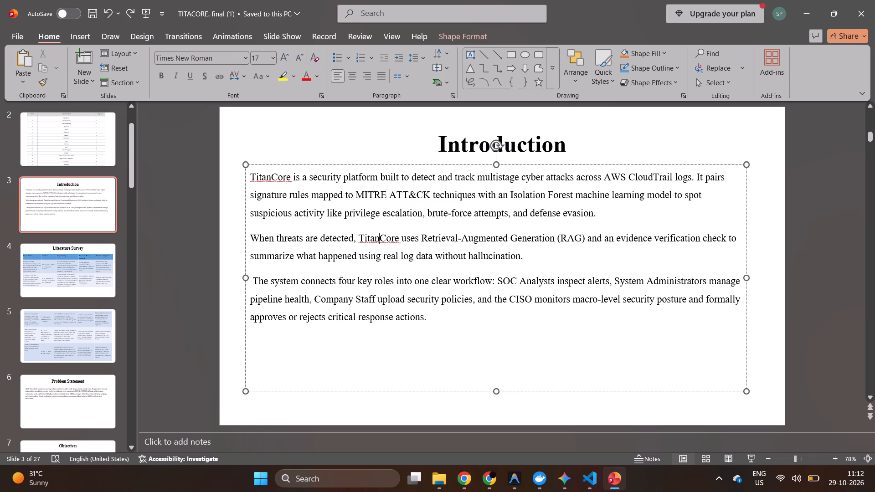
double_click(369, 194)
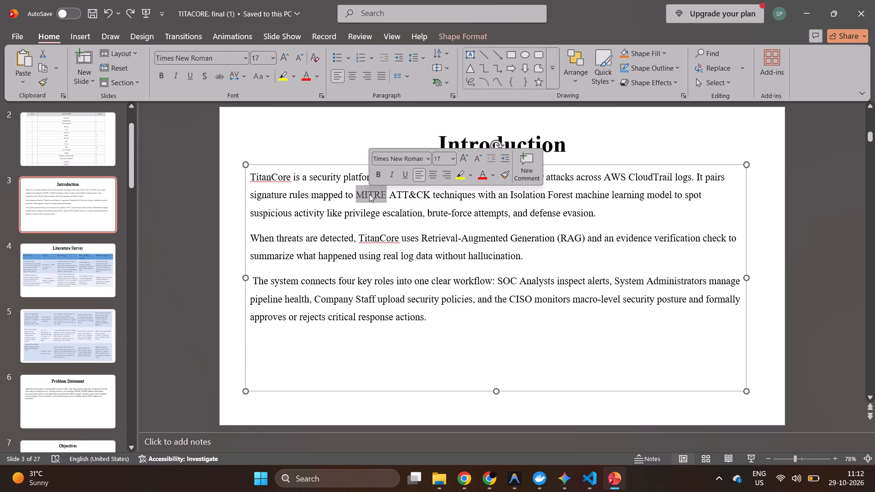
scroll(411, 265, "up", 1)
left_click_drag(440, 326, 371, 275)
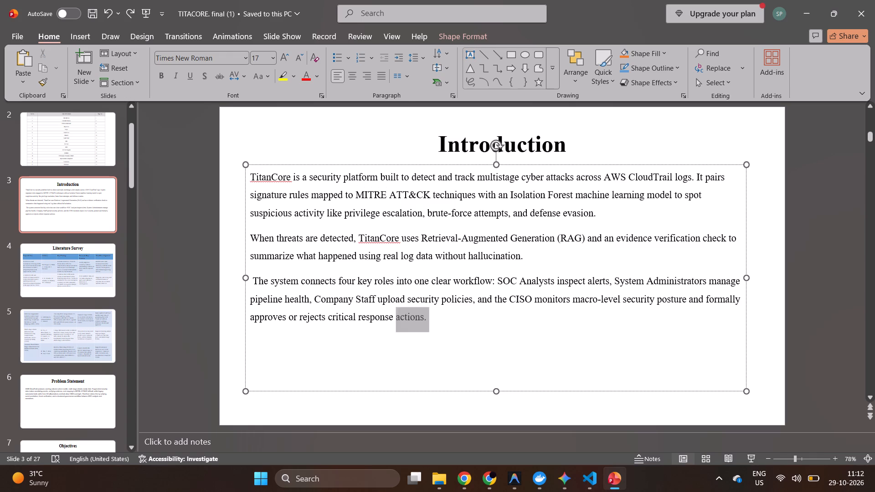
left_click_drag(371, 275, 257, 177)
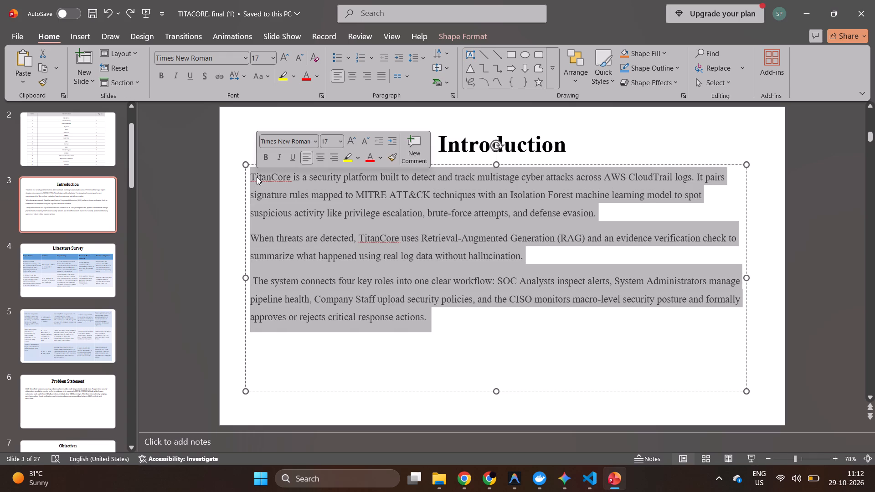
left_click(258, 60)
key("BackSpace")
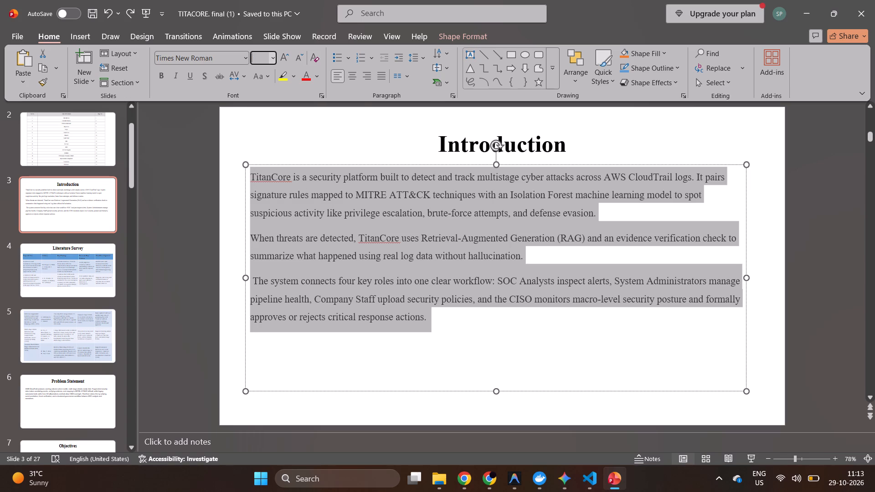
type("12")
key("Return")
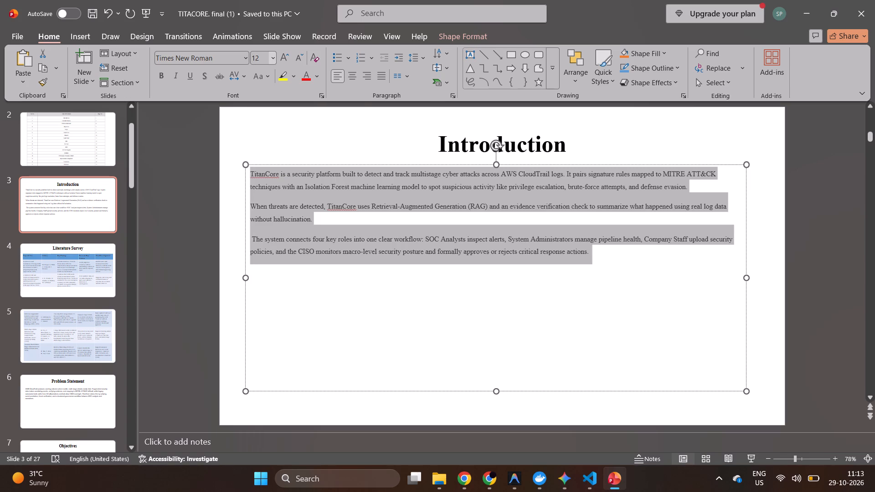
Set the font size of the selected Introduction body text to 16.
scroll(254, 40, "up", 1)
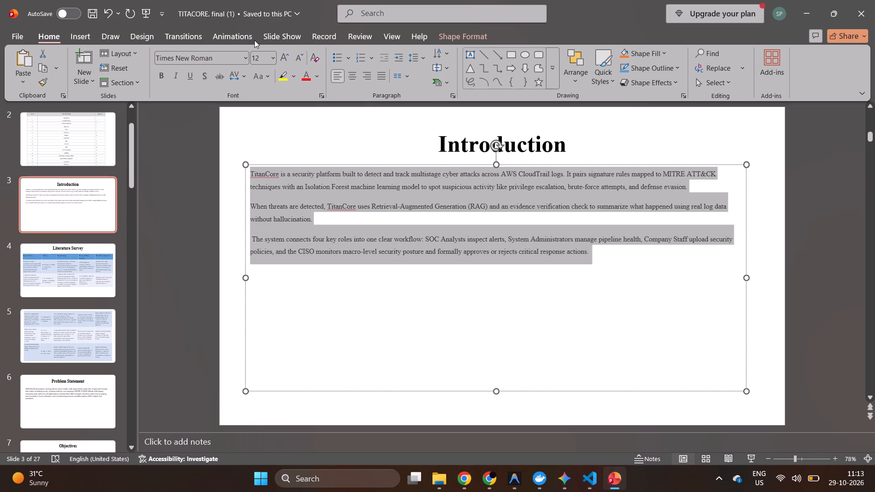
scroll(254, 40, "up", 1)
left_click(258, 56)
type("16")
key("Return")
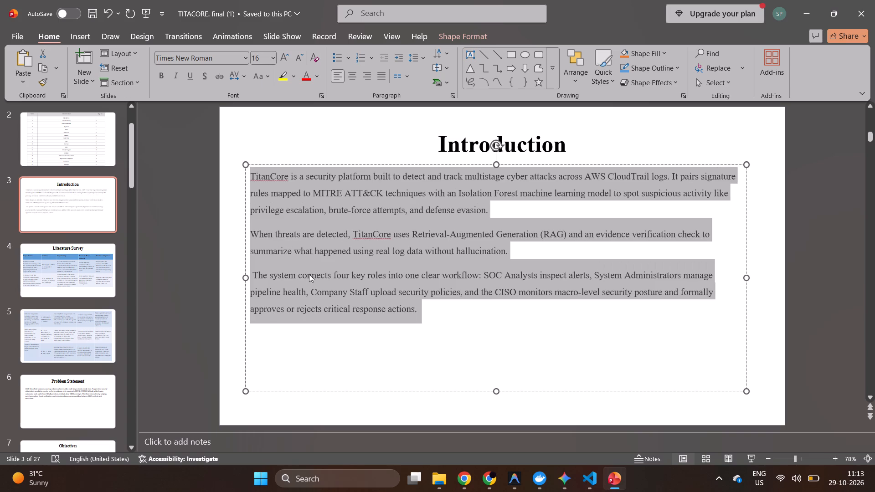
left_click(244, 292)
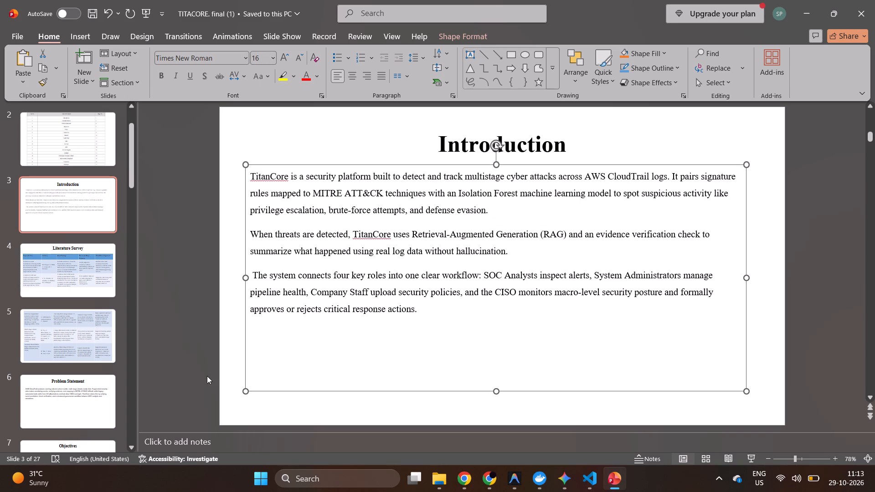
Check the text formatting of the Literature Survey table on slide 4.
key("Down")
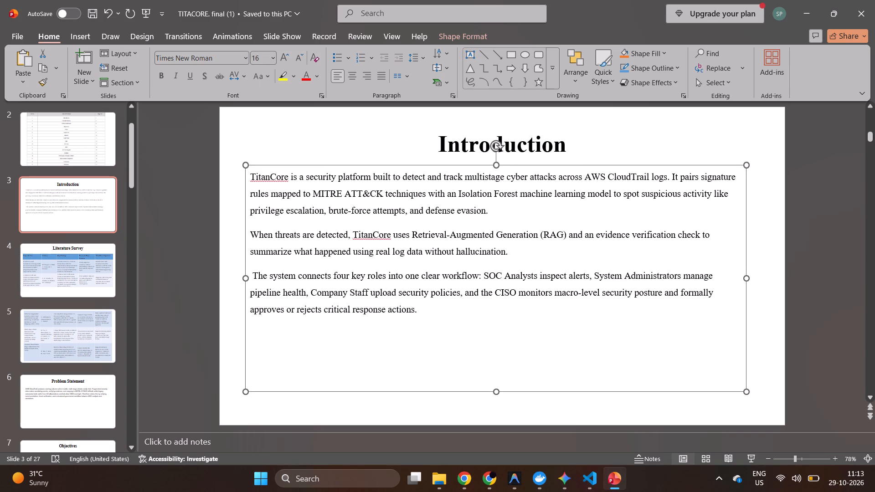
left_click(230, 351)
key("Down")
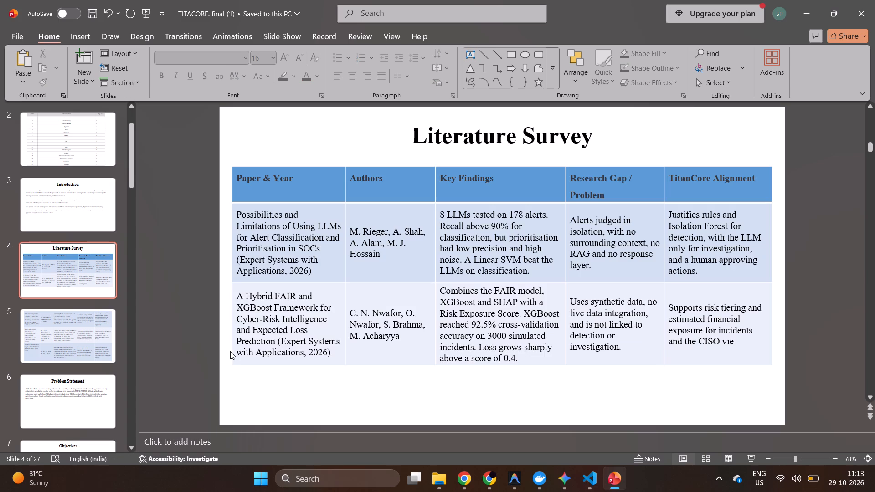
key("ctrl+a")
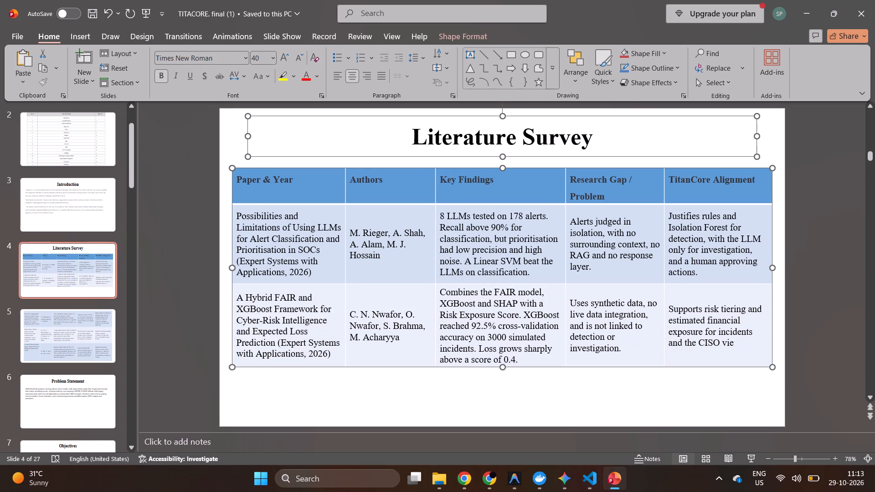
double_click(257, 231)
double_click(294, 237)
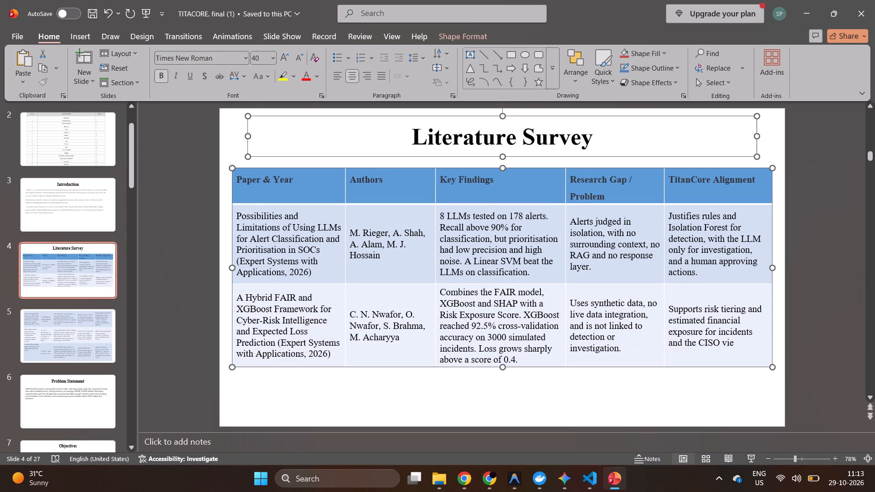
triple_click(294, 237)
left_click(294, 237)
triple_click(294, 237)
left_click(294, 237)
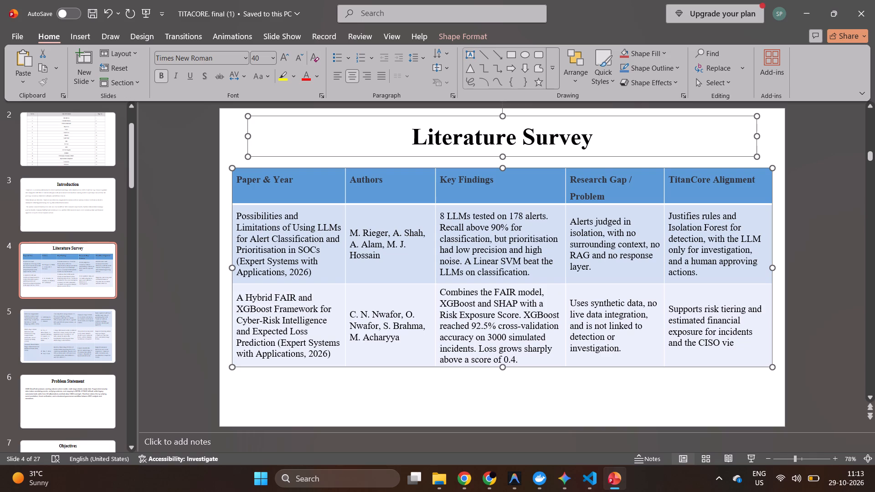
left_click(548, 404)
double_click(511, 264)
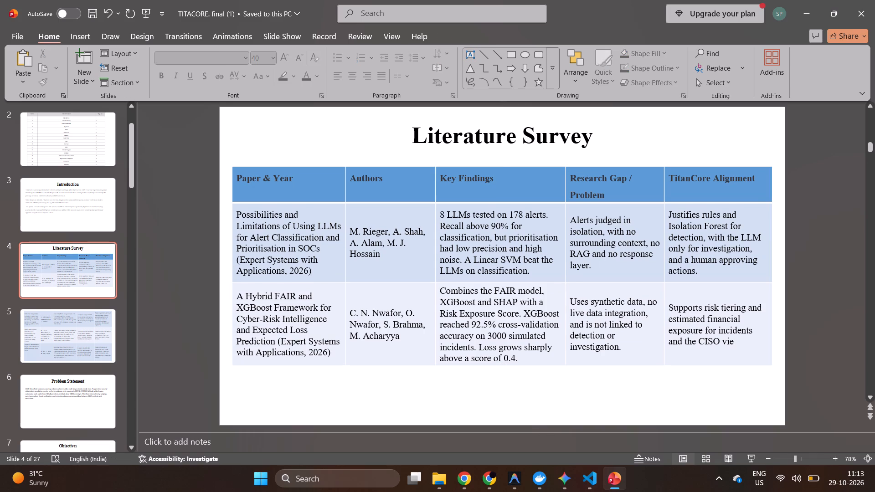
left_click(522, 389)
scroll(522, 389, "down", 5)
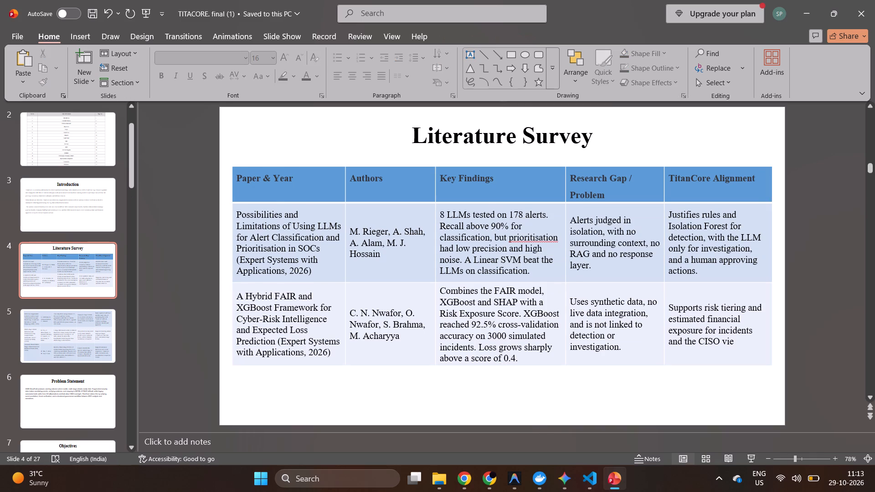
scroll(522, 389, "up", 1)
scroll(522, 389, "down", 1)
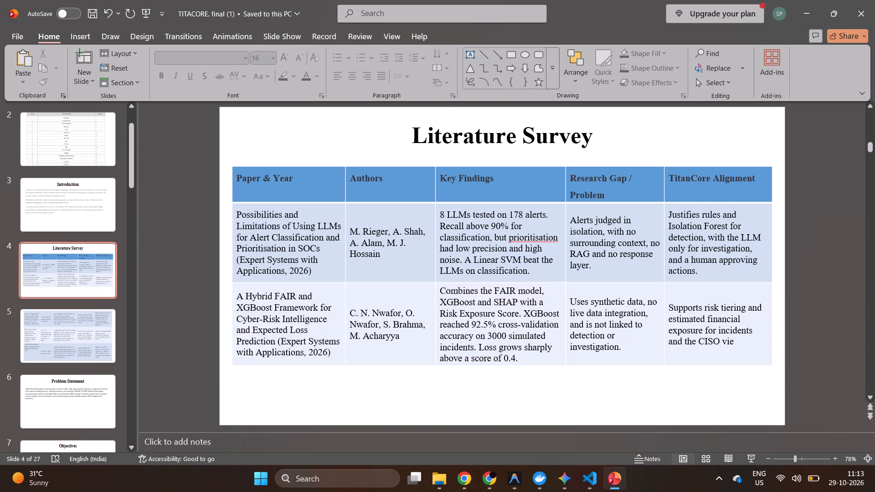
Set all the body text on the Problem Statement slide to Times New Roman, size 16.
scroll(522, 389, "down", 1)
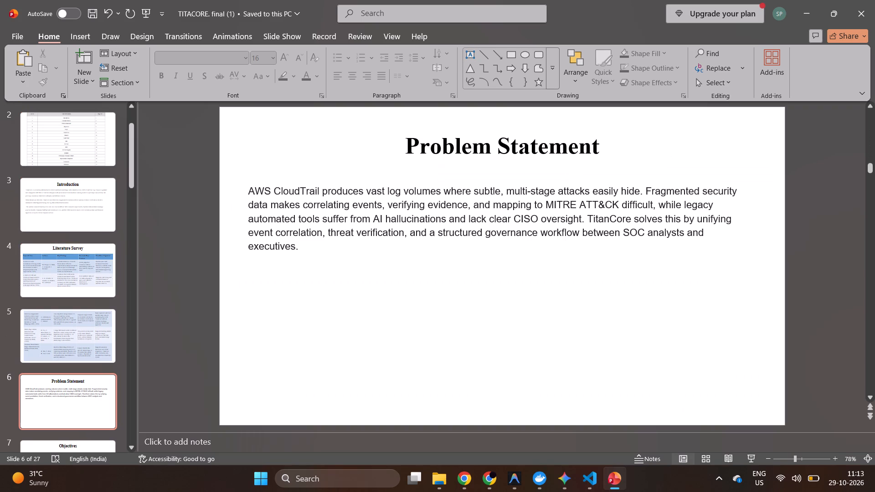
scroll(522, 389, "up", 1)
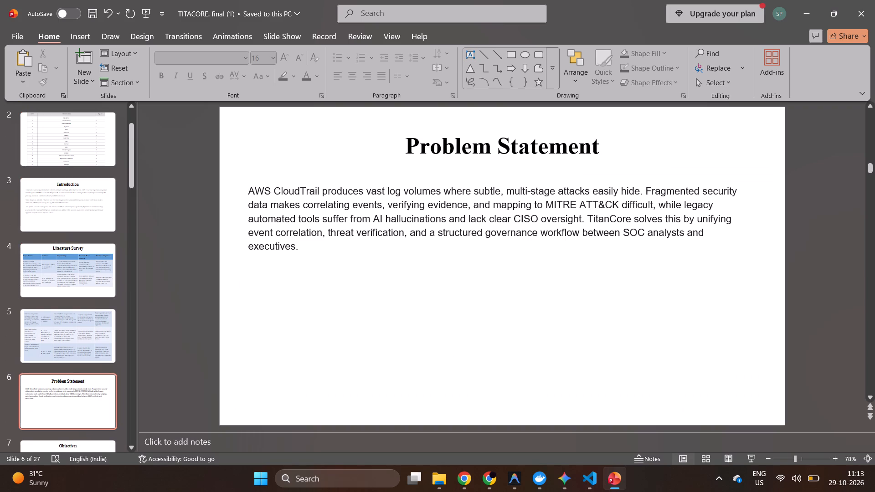
left_click(342, 216)
key("Down")
key("shift+Up")
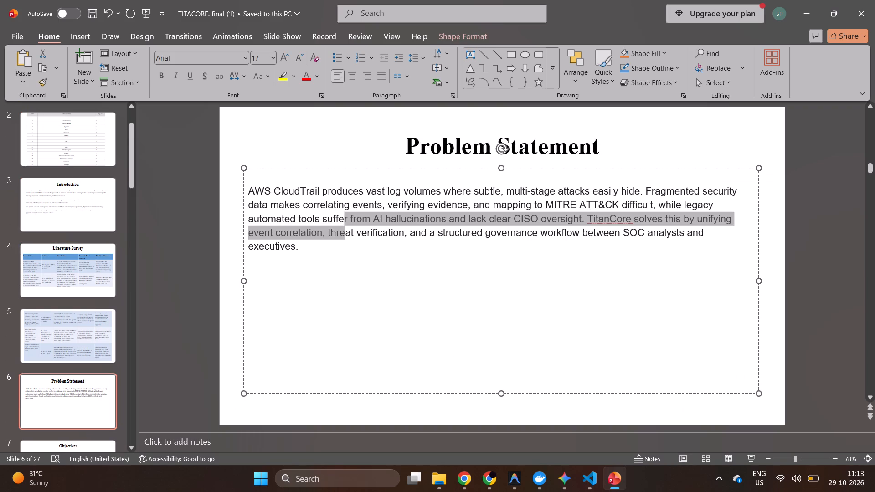
key("Down")
key("ctrl+a")
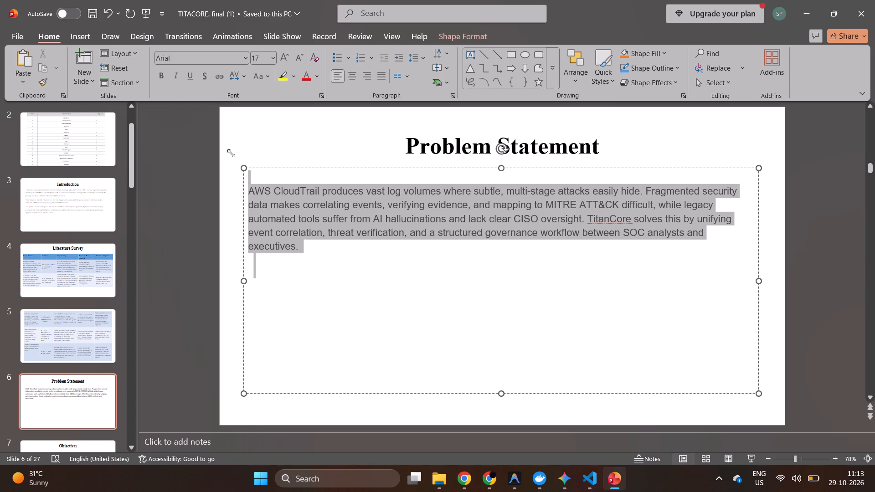
left_click(187, 54)
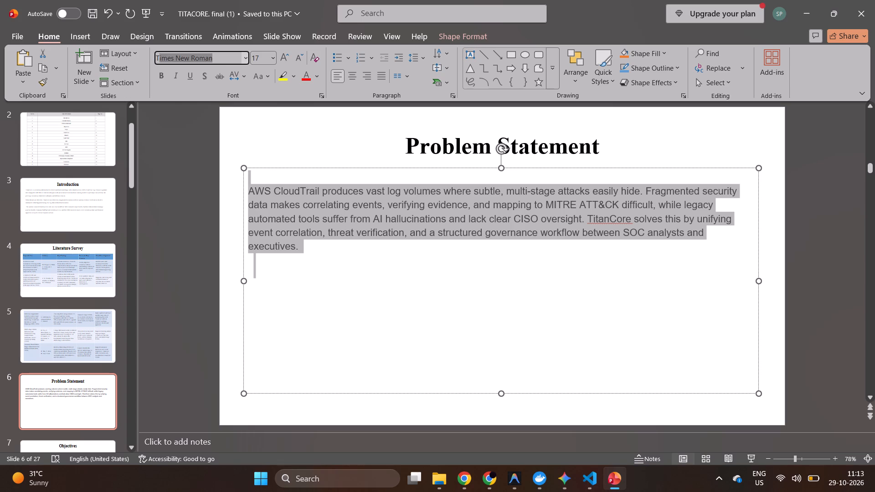
key("Tab")
type("16")
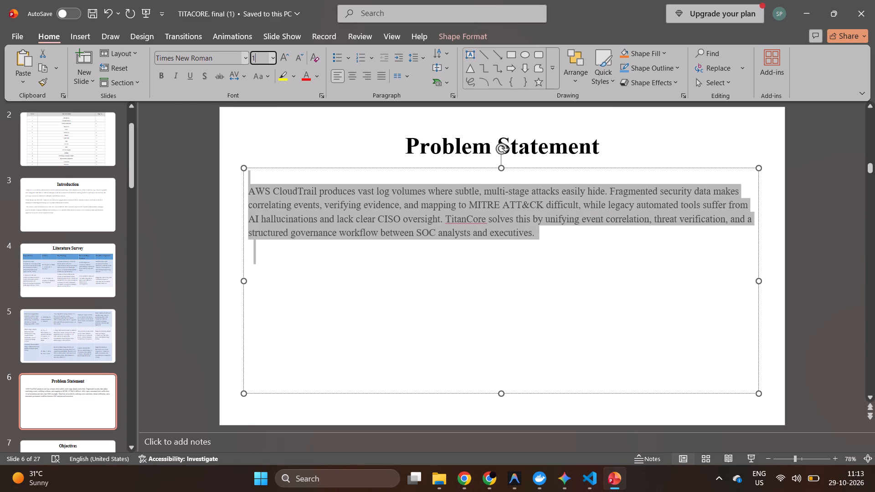
key("Return")
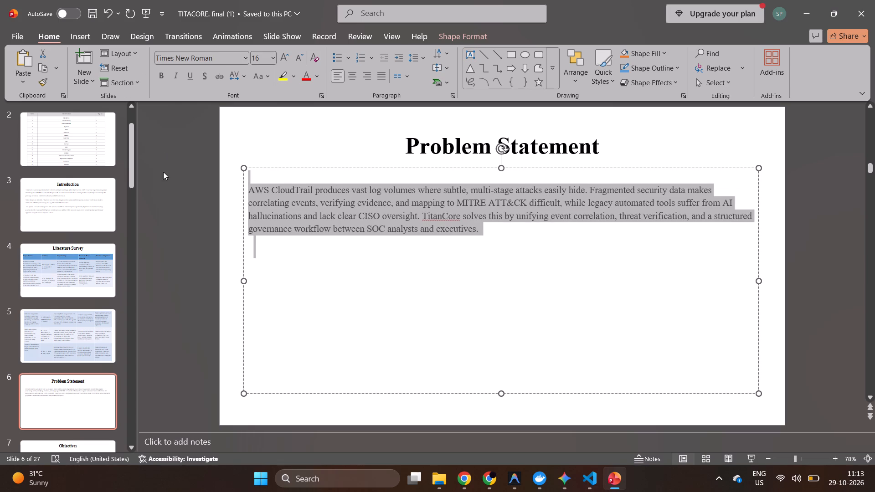
Apply 1.5 line spacing to all the body text on the Problem Statement slide.
left_click(325, 146)
left_click(342, 208)
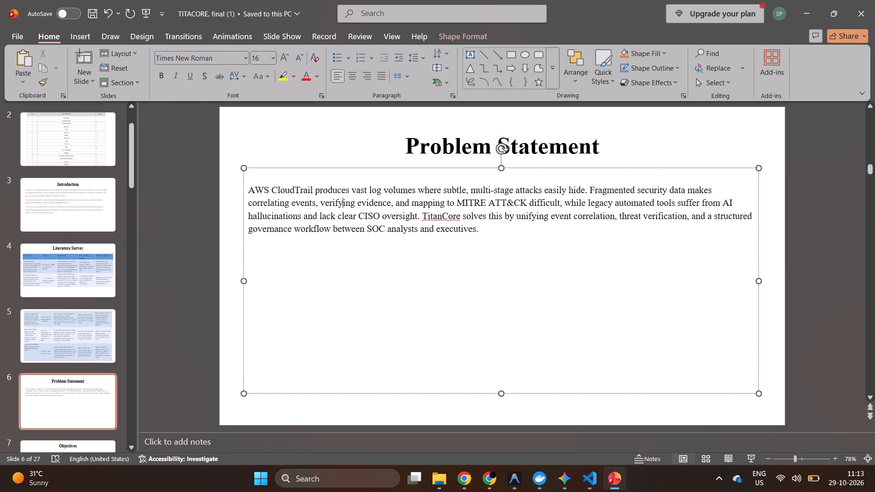
key("ctrl+a")
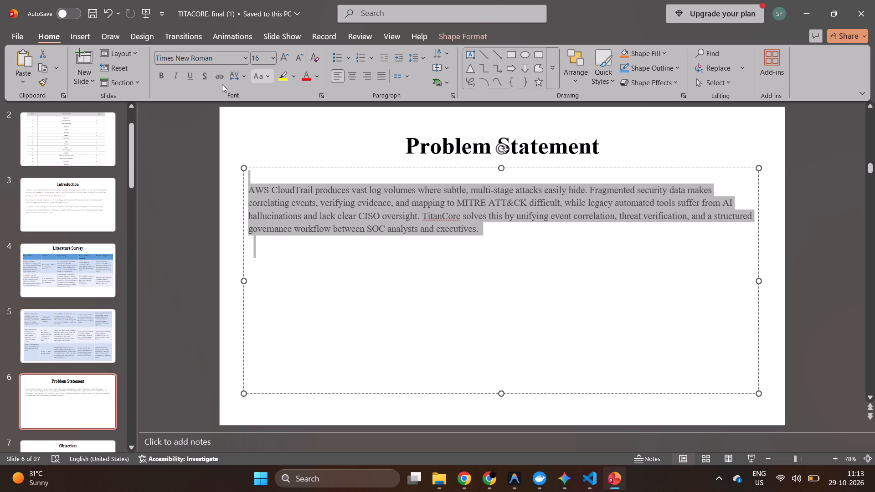
left_click(408, 79)
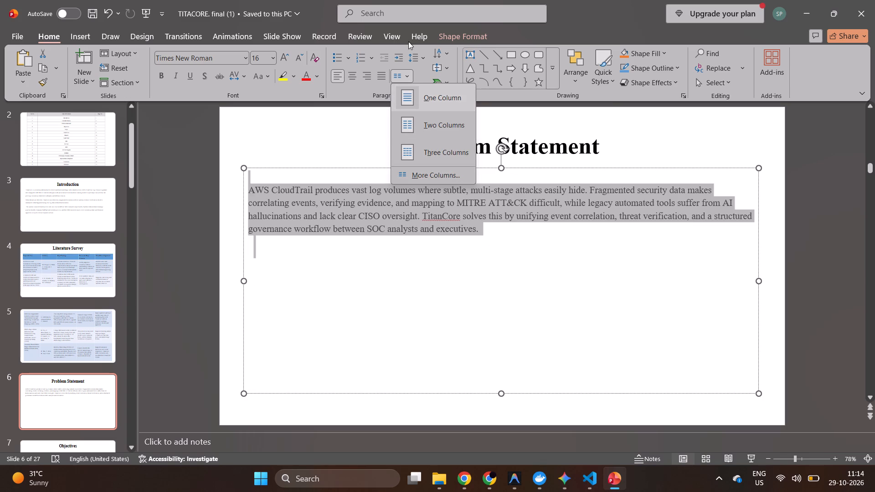
left_click(417, 57)
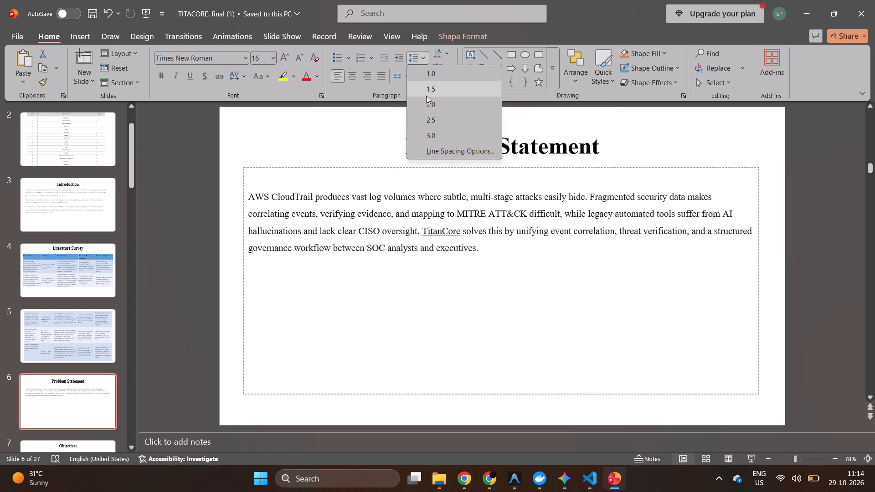
left_click(426, 96)
left_click(313, 132)
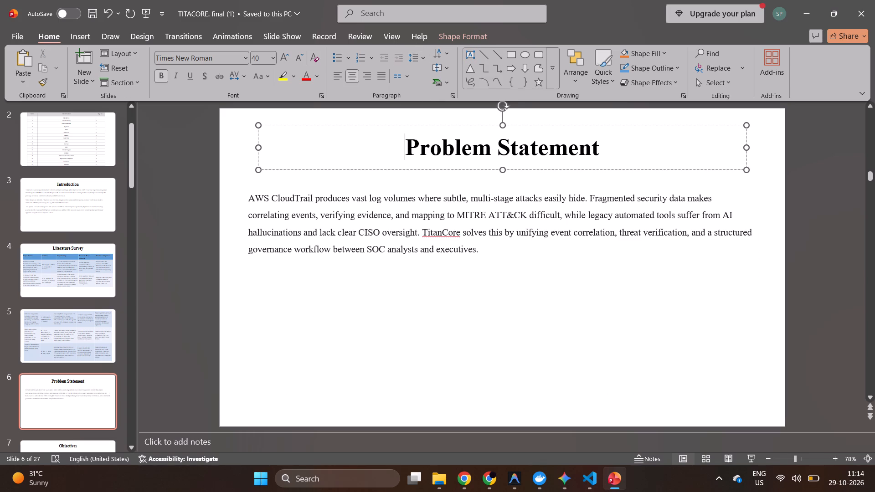
Check the font and size of the body text on the Objectives and Scope slides.
scroll(305, 261, "down", 1)
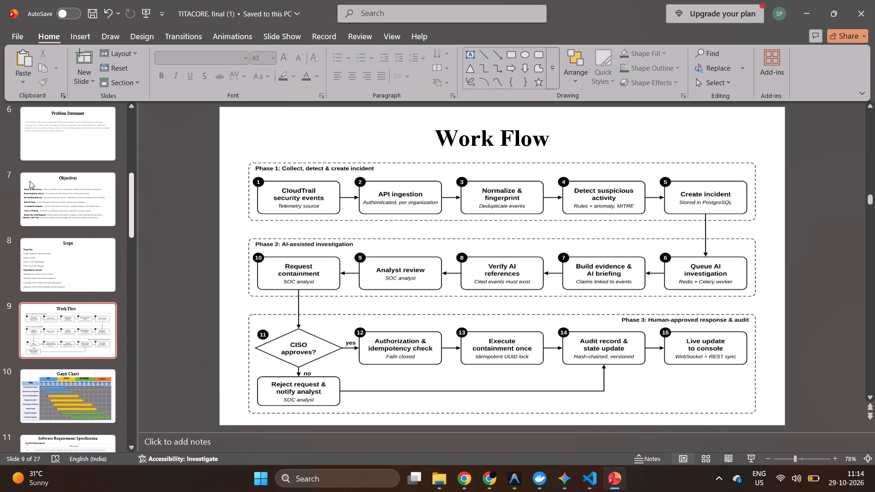
left_click(56, 190)
left_click(309, 272)
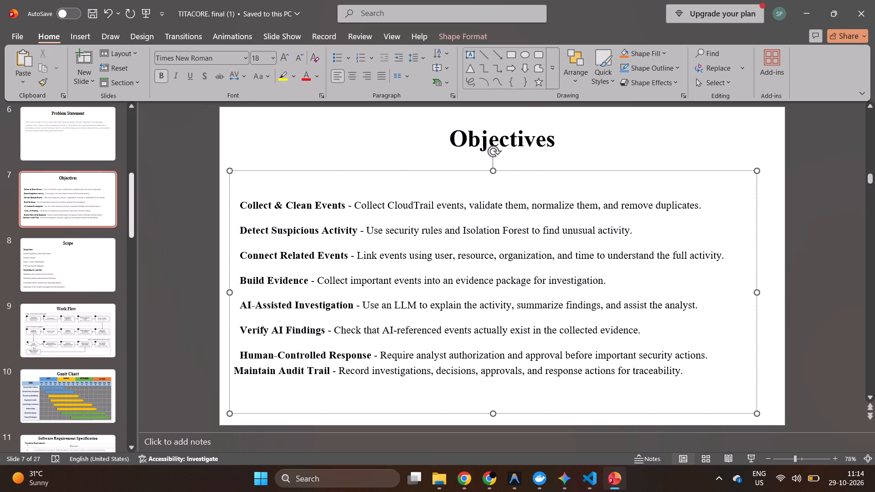
key("ctrl+a")
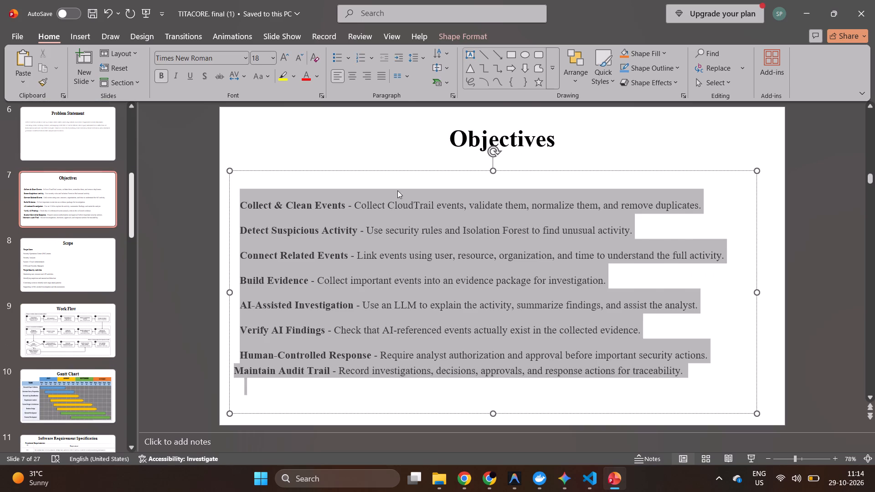
left_click(359, 149)
left_click(44, 256)
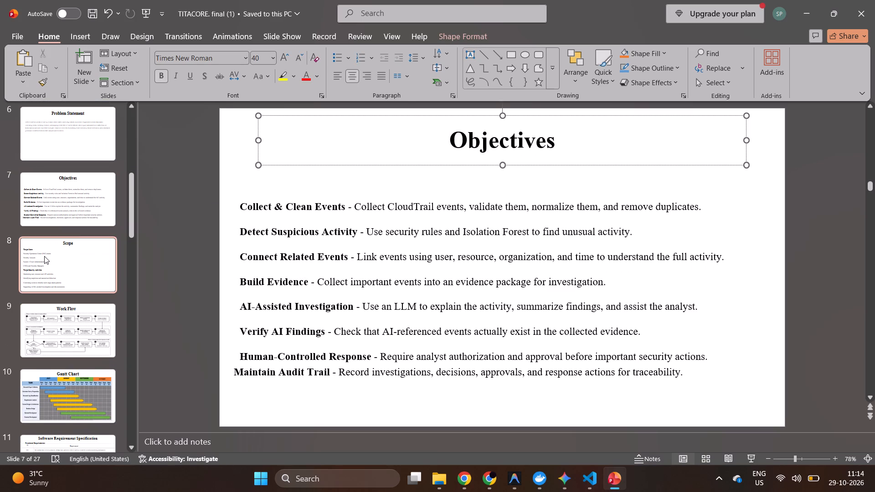
left_click(264, 225)
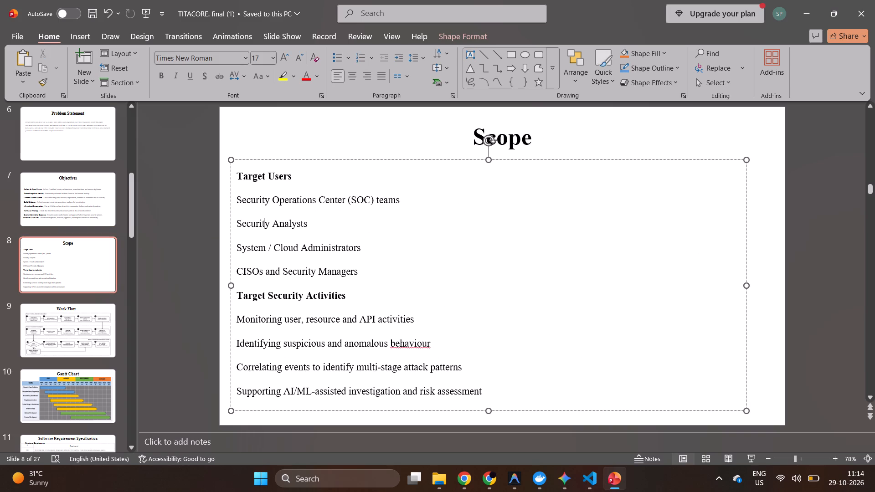
key("Up")
key("Up")
key("Up")
key("Up")
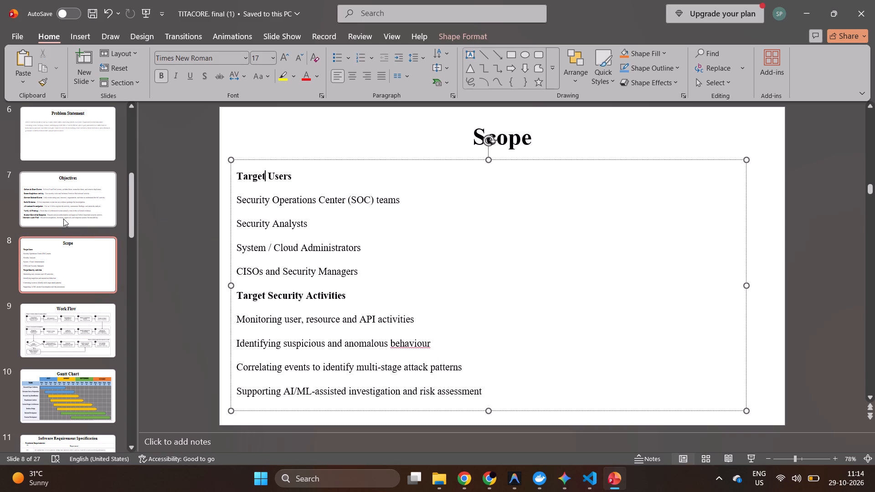
Set the font size of all the body text on the Objectives slide to 16.
left_click(63, 219)
left_click(345, 246)
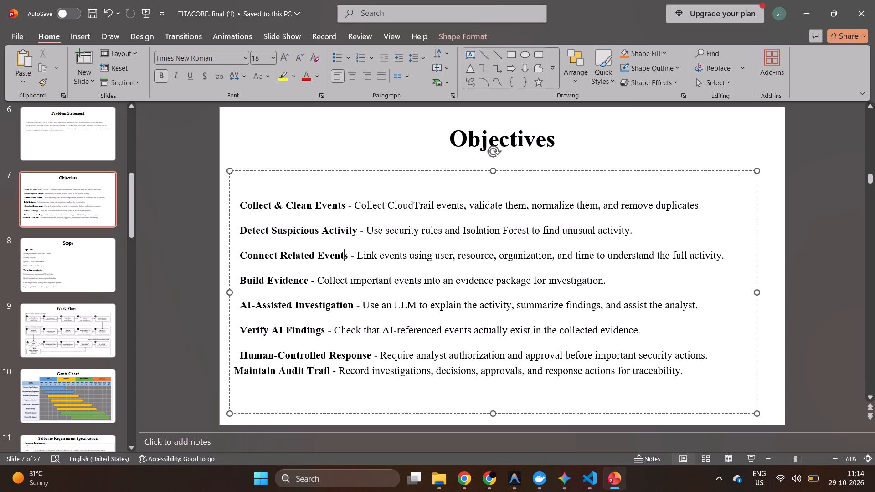
key("ctrl+a")
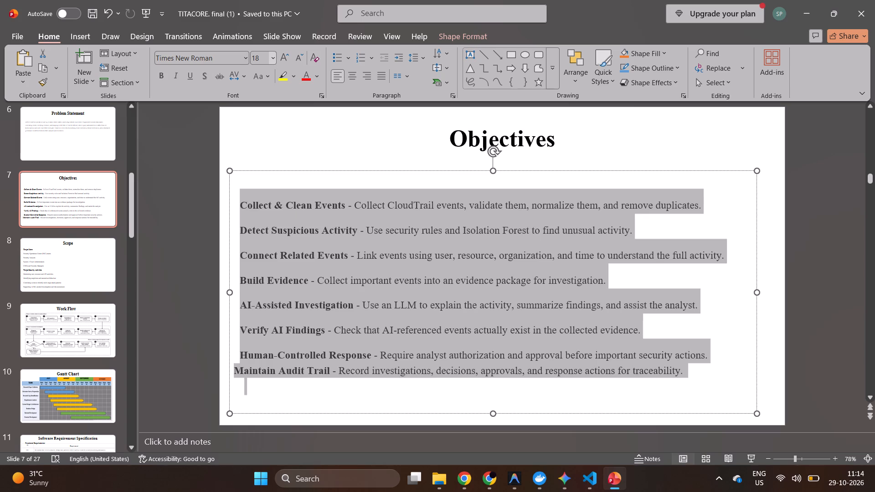
left_click(262, 59)
left_click(262, 59)
key("BackSpace")
key("6")
key("Return")
left_click(278, 159)
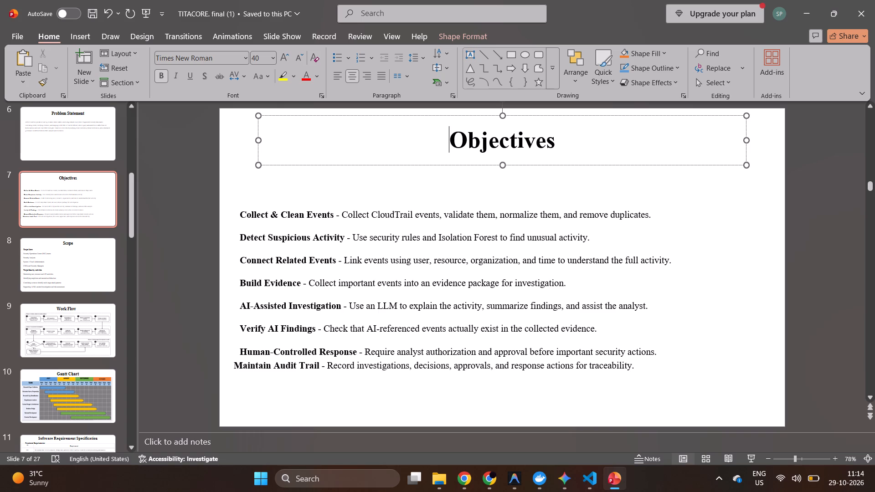
Look through the slides from Scope to Software Requirement Specification for the next content to format.
scroll(339, 302, "down", 1)
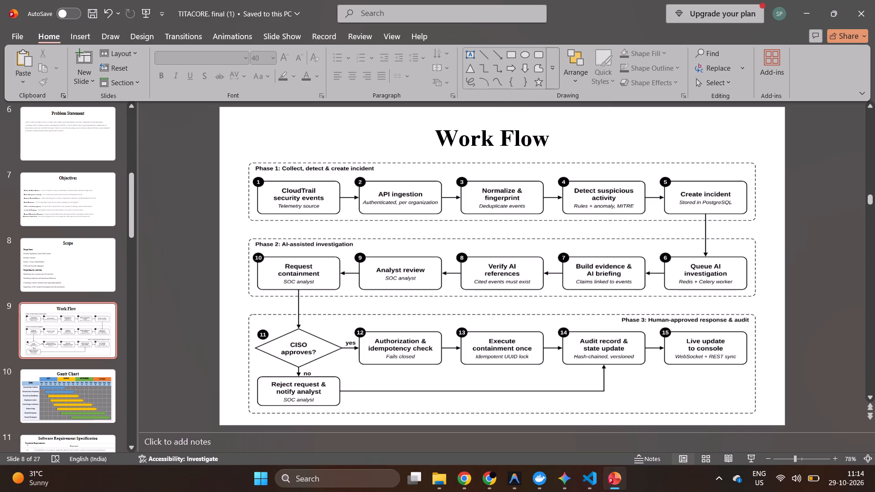
scroll(339, 302, "up", 1)
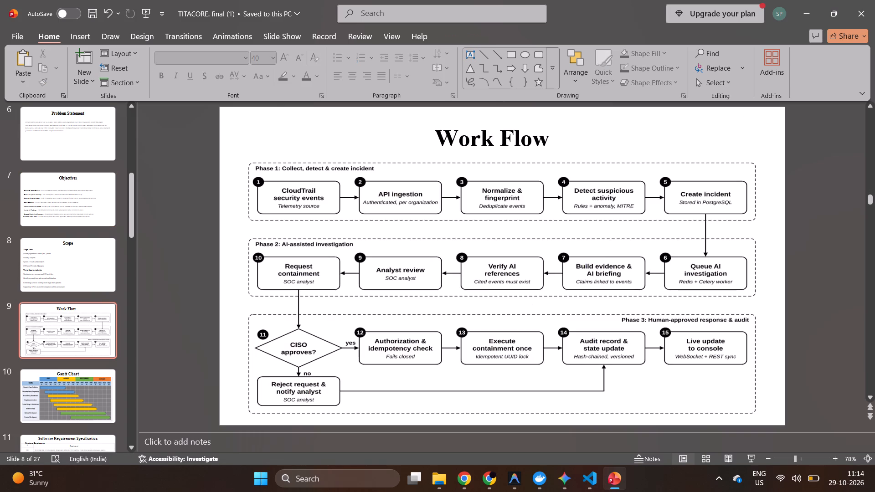
left_click(330, 214)
scroll(364, 270, "down", 1)
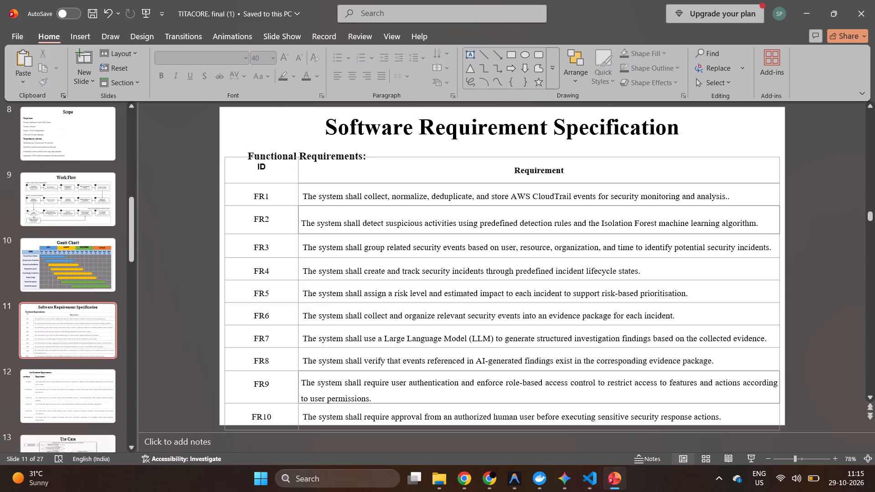
scroll(364, 270, "up", 1)
scroll(364, 270, "down", 1)
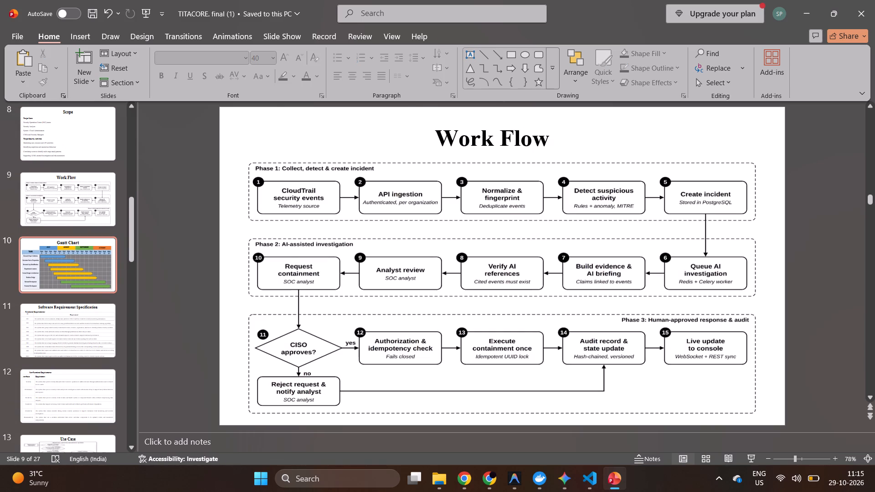
scroll(364, 270, "down", 2)
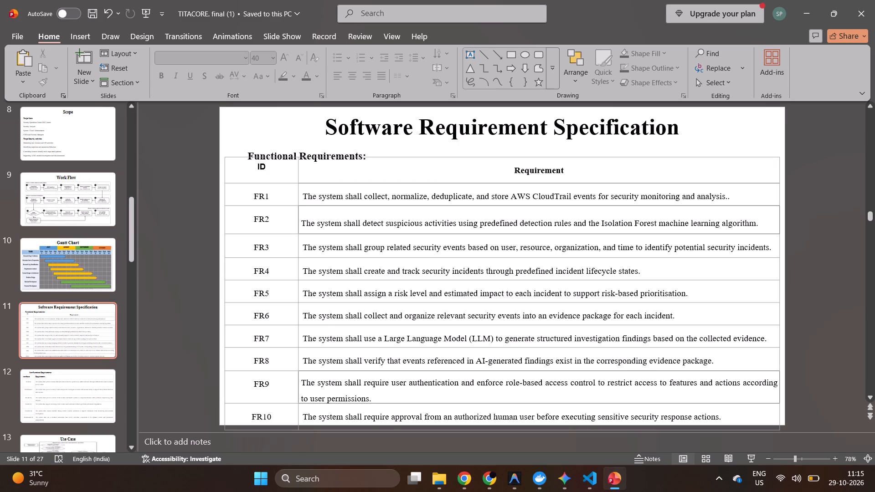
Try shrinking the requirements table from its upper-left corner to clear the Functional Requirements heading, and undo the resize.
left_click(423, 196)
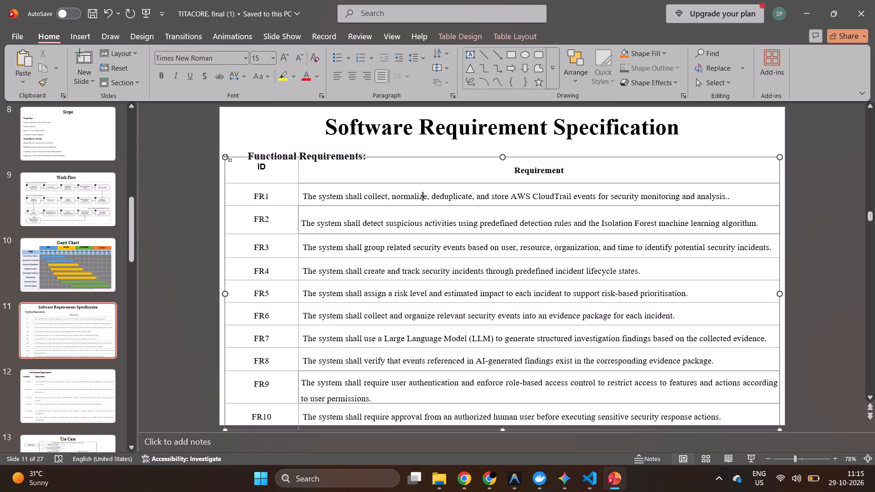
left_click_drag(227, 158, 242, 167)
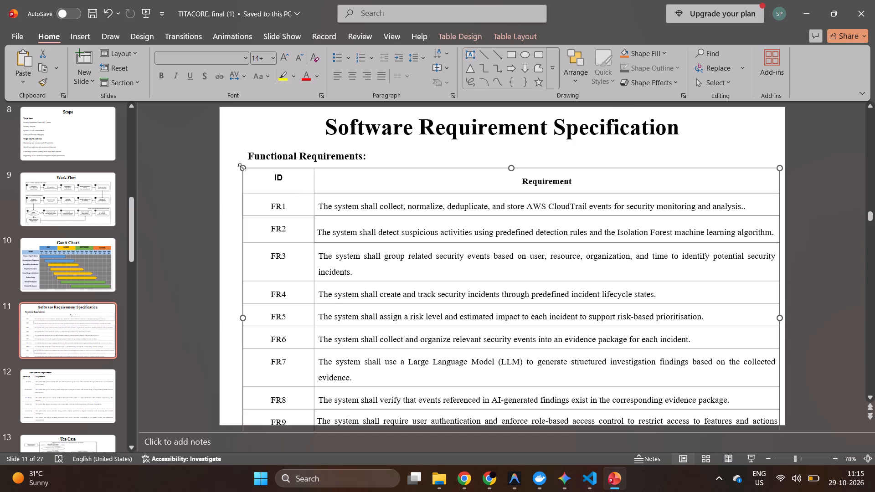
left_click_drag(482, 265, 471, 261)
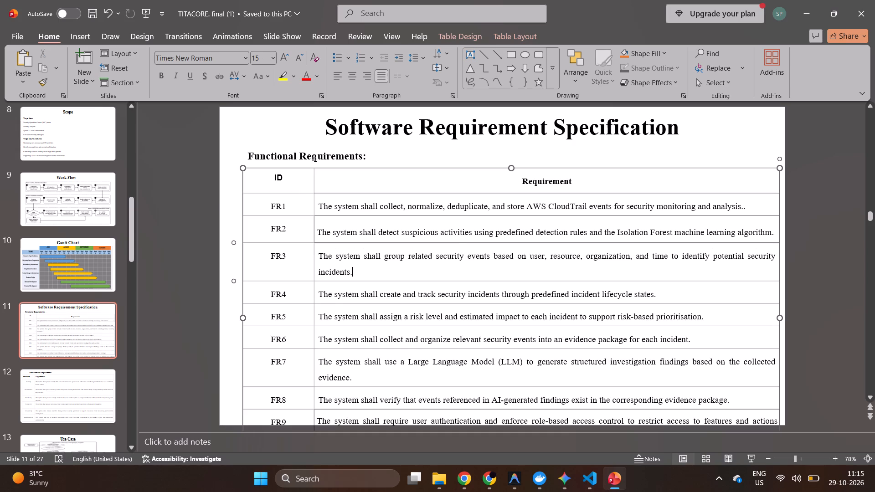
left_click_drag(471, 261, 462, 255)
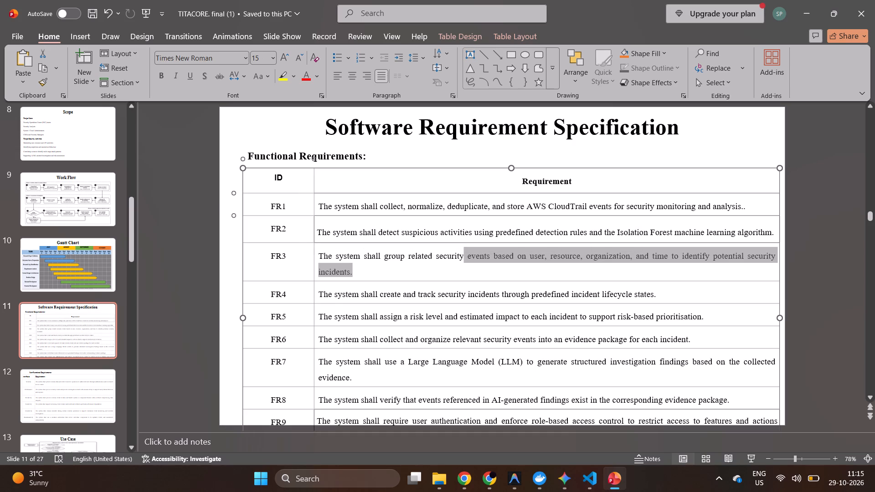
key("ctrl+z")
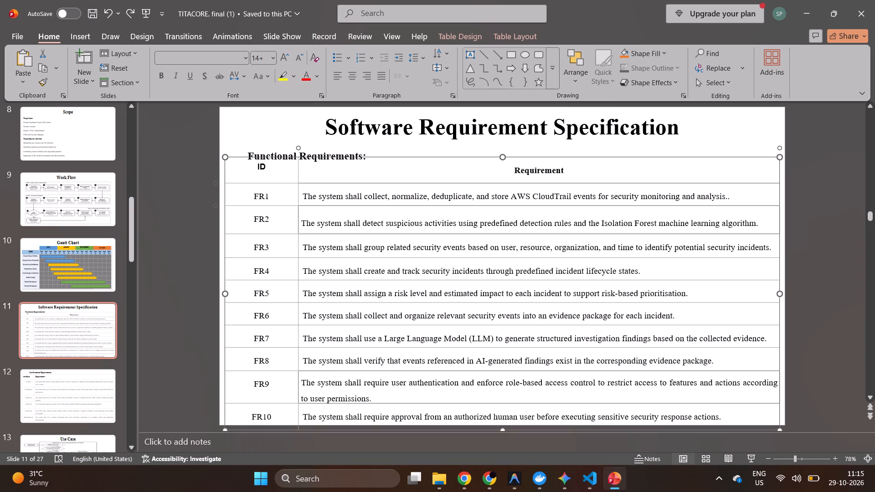
Play the slide show from the beginning to review the slides through Software Requirement Specification, and exit it there.
left_click(149, 15)
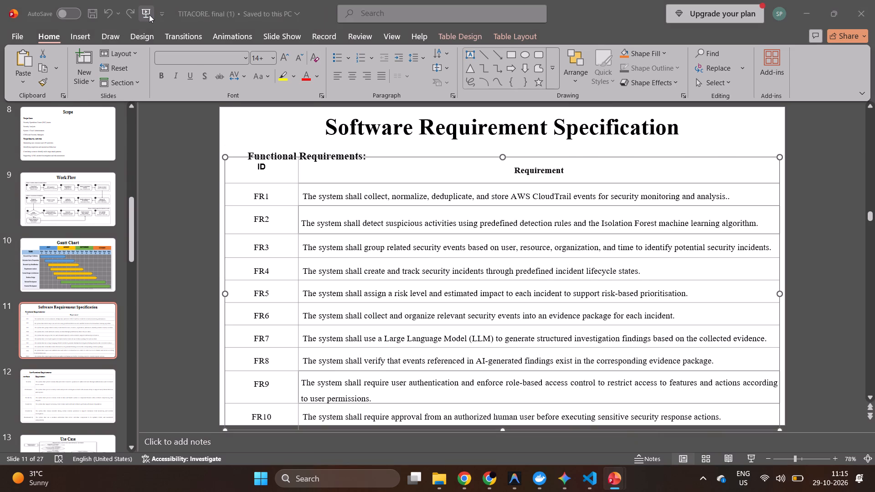
key("Right")
key("Right")
key("Right")
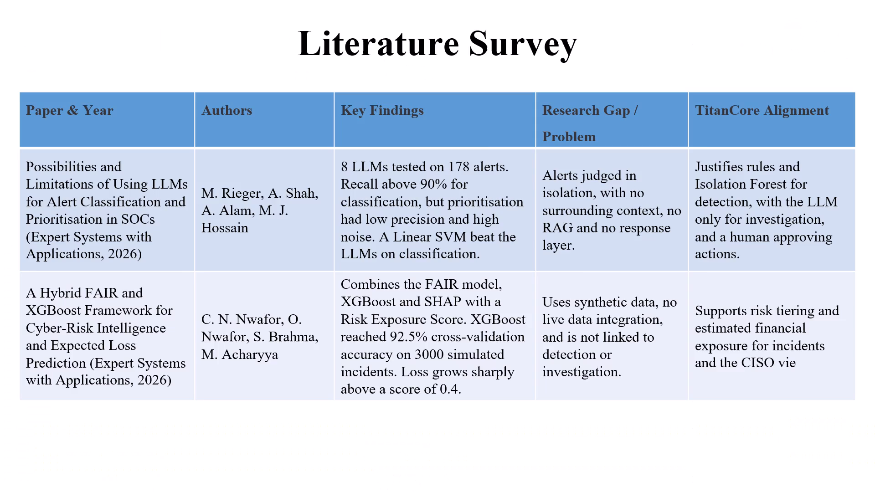
key("Right")
key("Right")
key("Right")
key("Right")
key("Right")
key("Right")
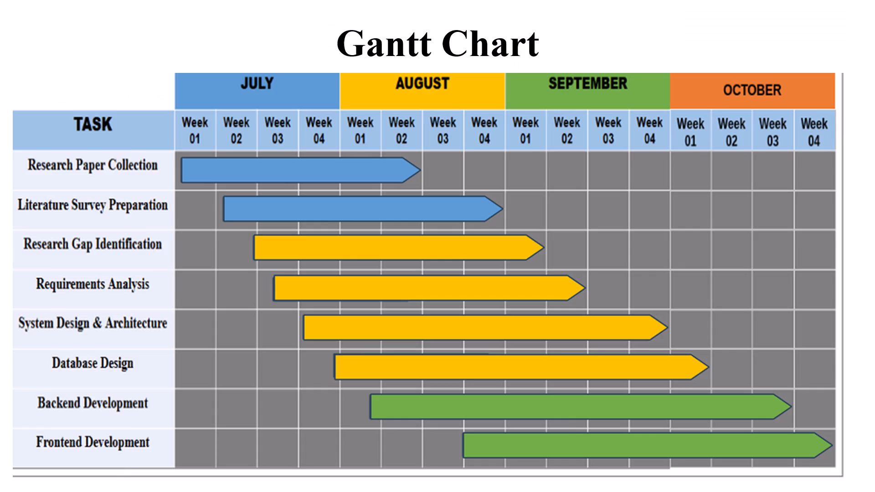
key("Right")
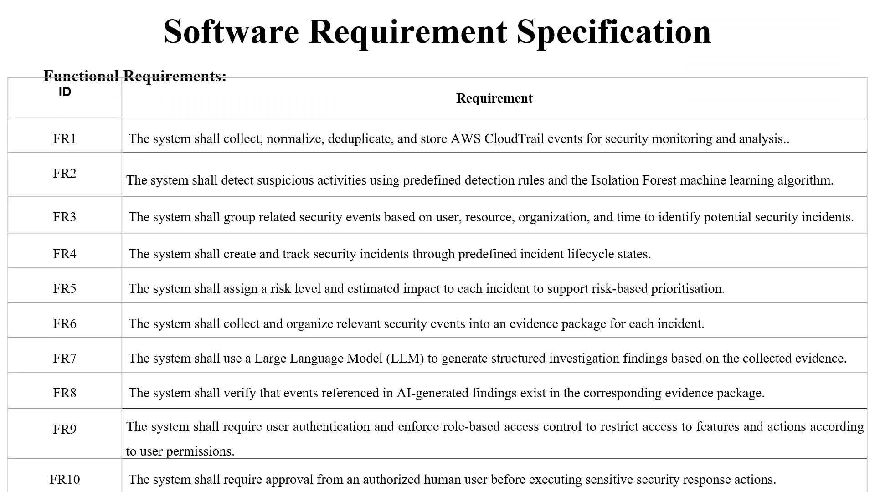
key("Escape")
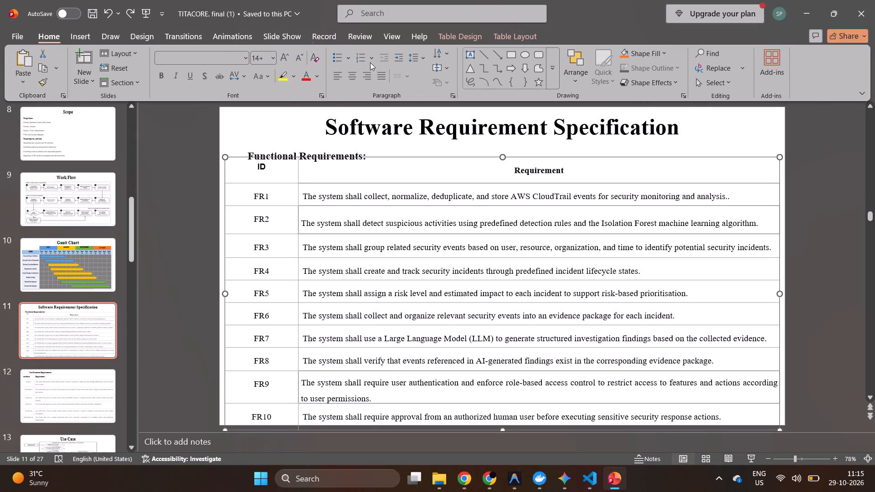
Set the font size of all text in the functional requirements table to 12.
left_click(501, 157)
left_click_drag(747, 419, 291, 181)
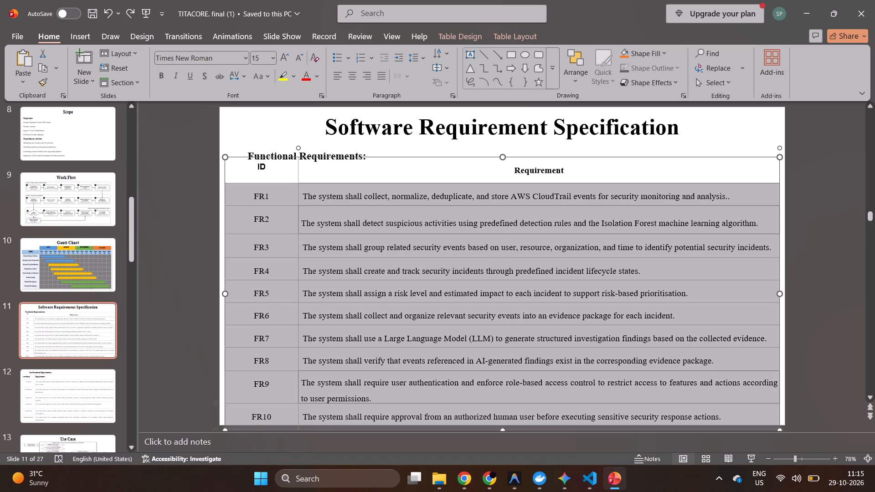
left_click_drag(291, 181, 283, 175)
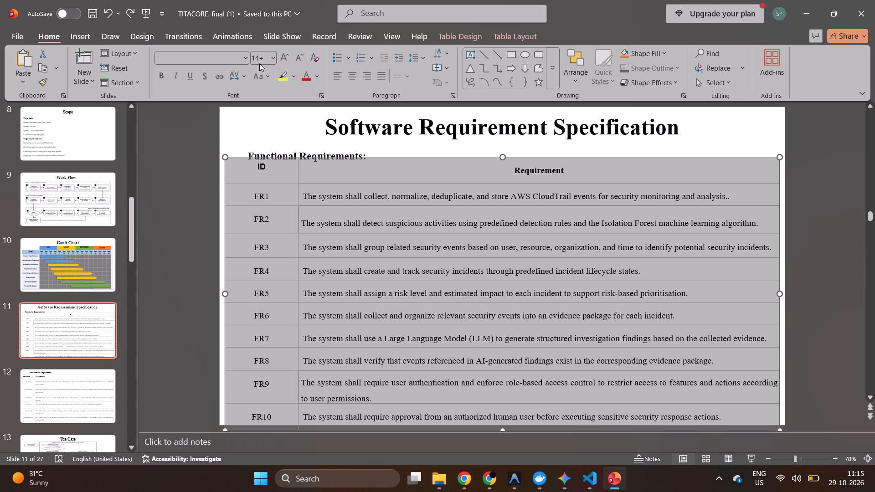
left_click(265, 56)
key("BackSpace")
key("BackSpace")
type("12")
key("Return")
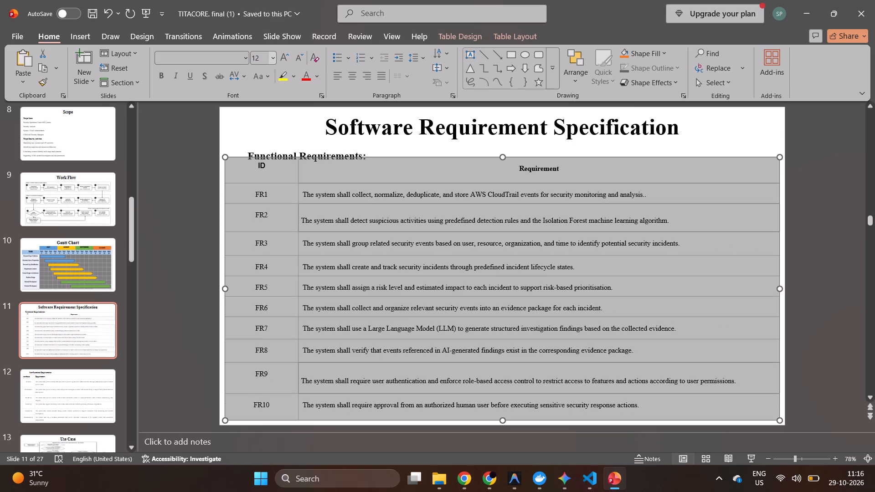
key("Return")
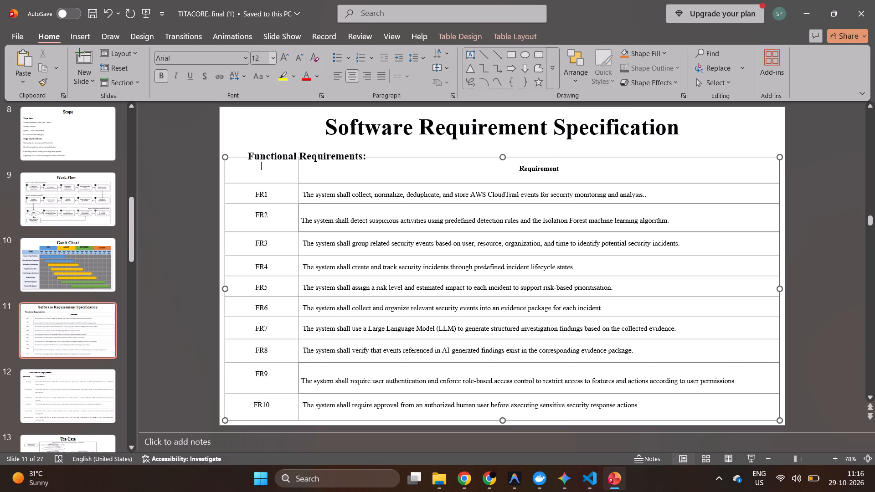
Preview the Software Requirement Specification slide as a full-screen slide show and return to editing.
left_click(291, 34)
left_click(73, 70)
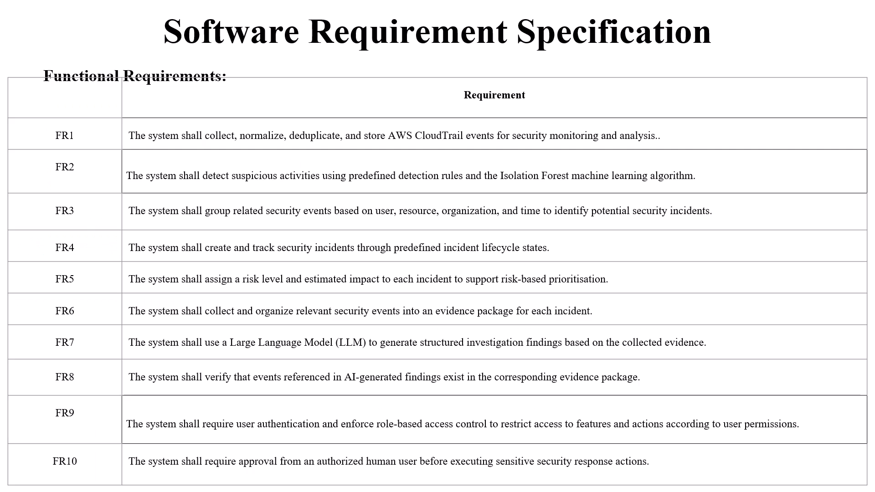
key("Escape")
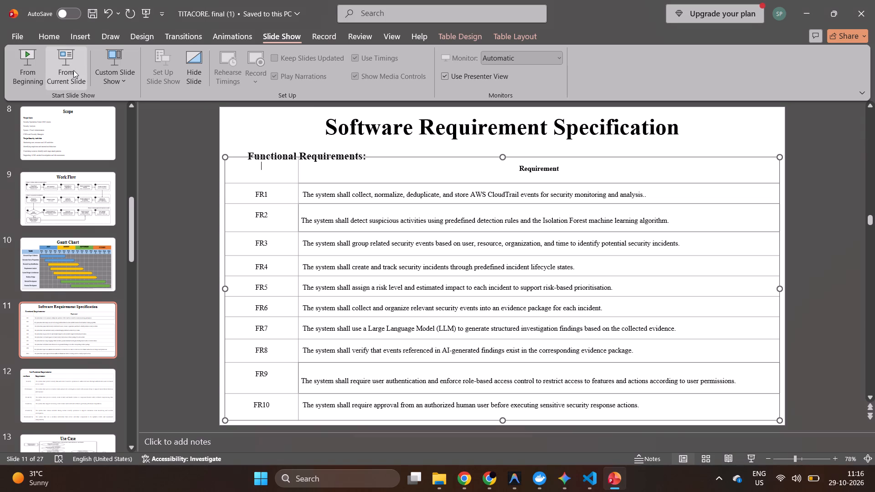
Try to select the Functional Requirements heading that overlaps the table on the Software Requirement Specification slide.
left_click(347, 153)
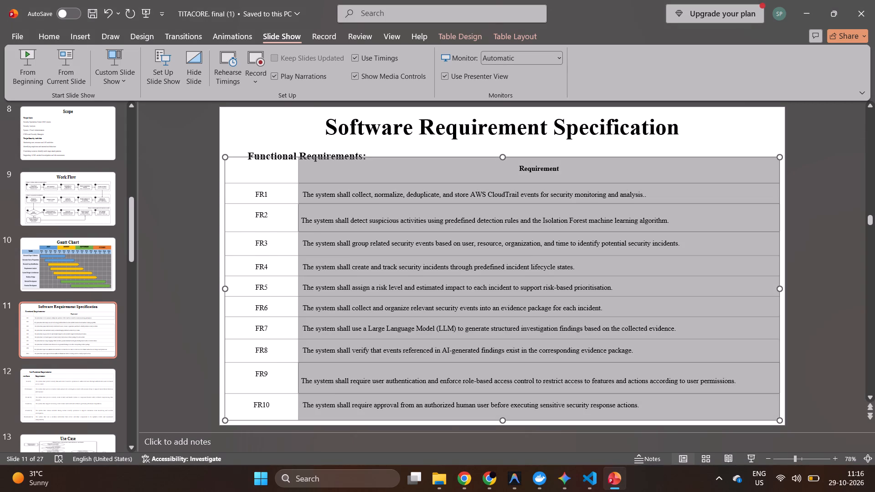
left_click(346, 140)
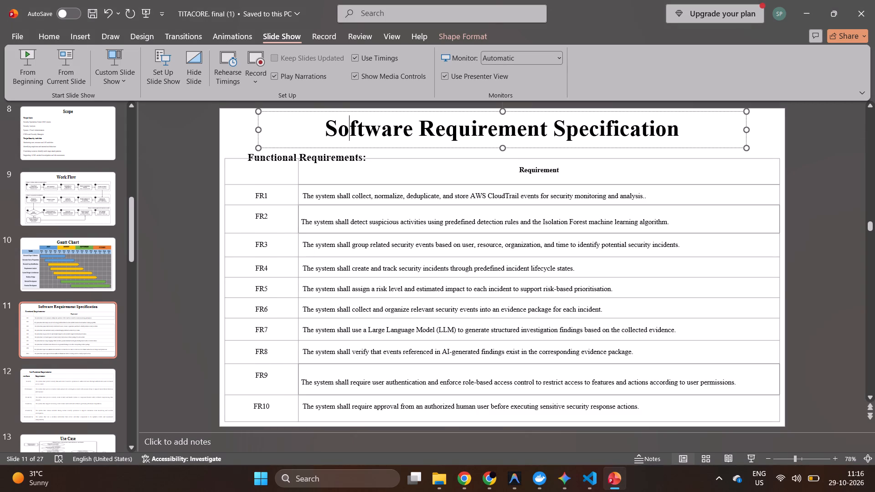
left_click(324, 155)
scroll(346, 158, "right", 1)
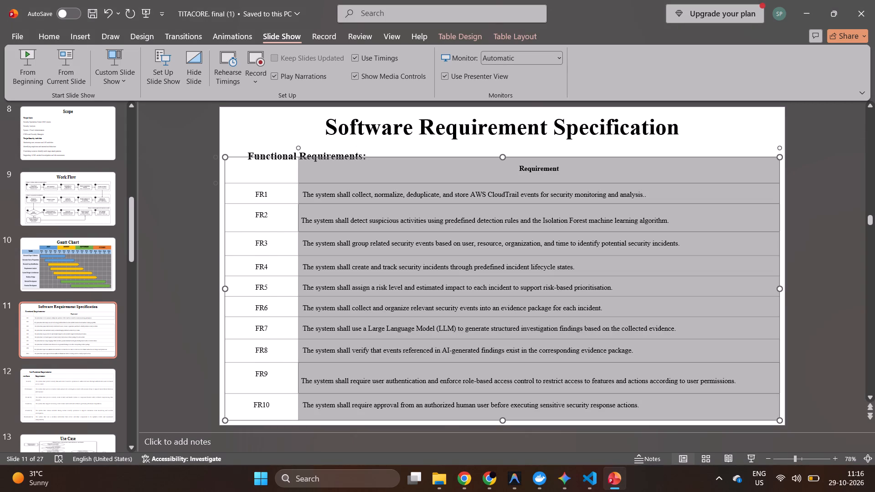
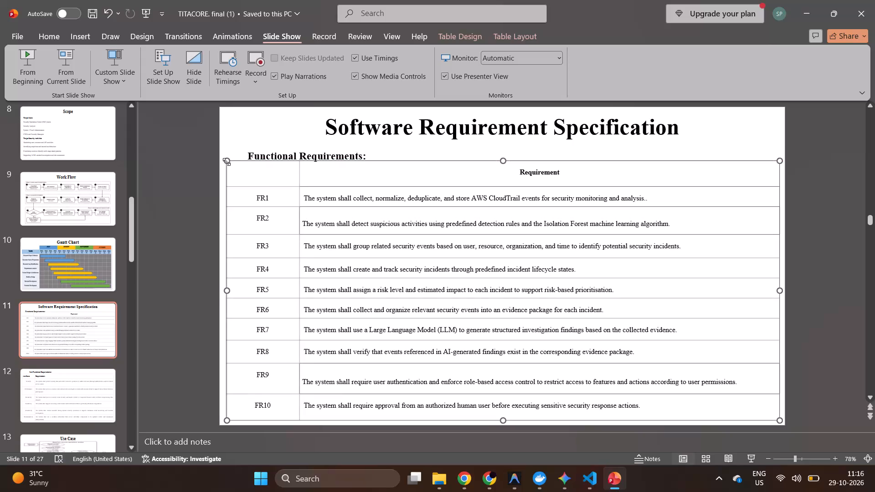
Check the heading and title on the Software Requirement Specification slide, and look over the Non-Functional Requirements and Use Case slides.
left_click(431, 155)
left_click(518, 128)
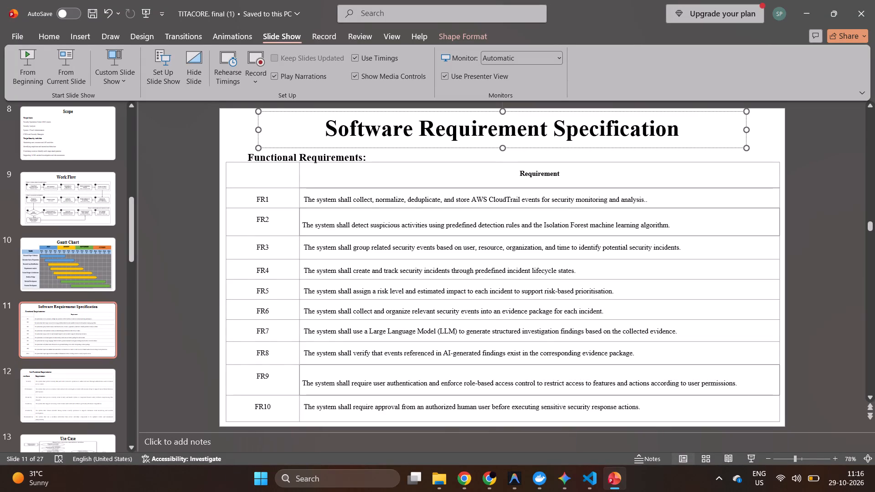
left_click(767, 121)
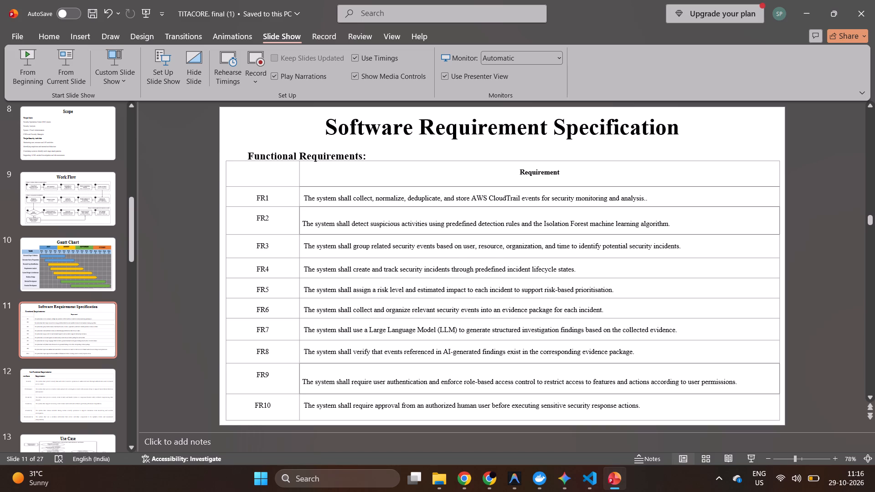
scroll(654, 376, "down", 1)
scroll(654, 376, "up", 1)
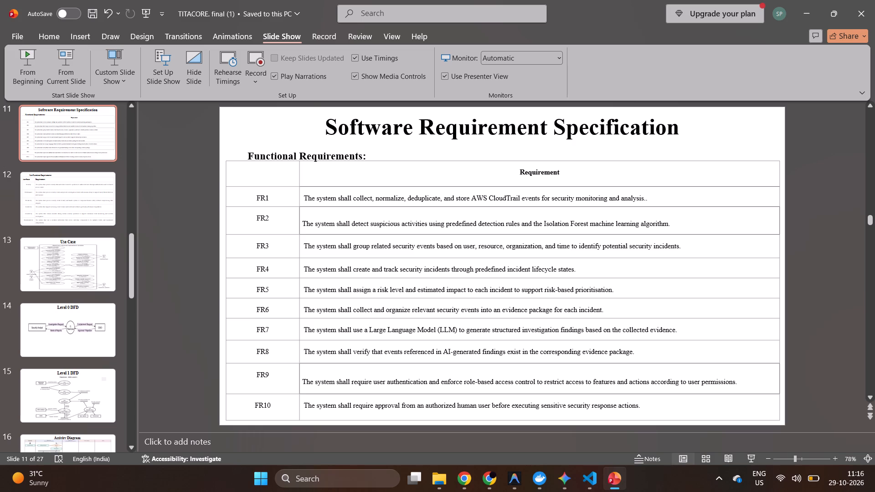
key("Down")
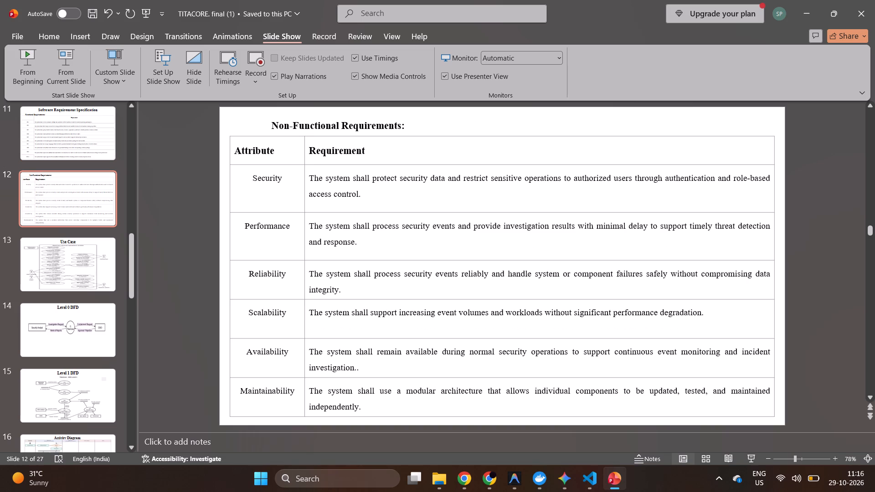
key("Down")
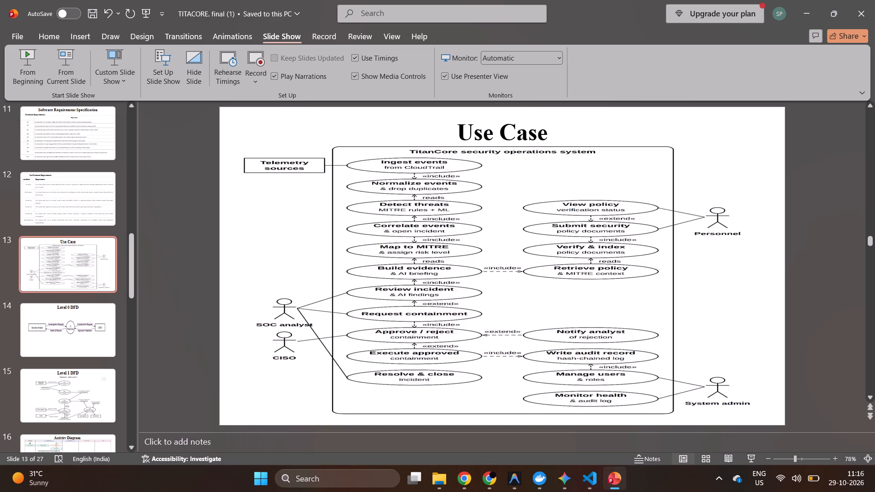
key("Up")
key("Up")
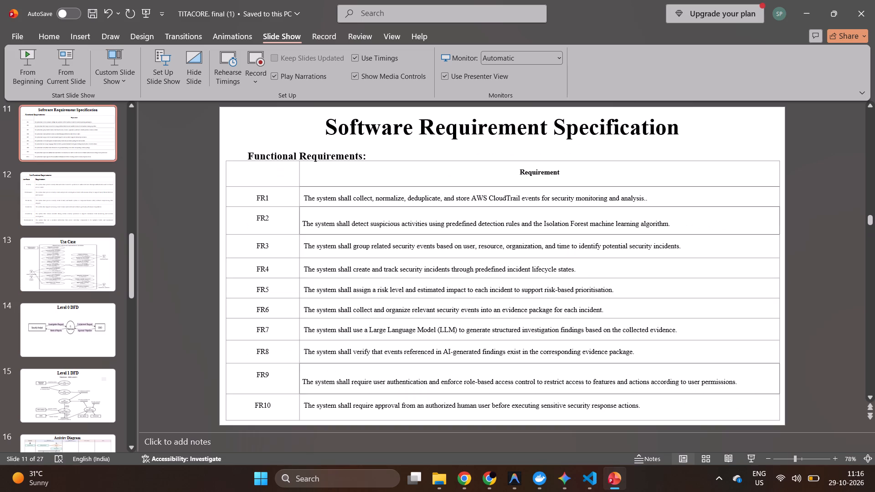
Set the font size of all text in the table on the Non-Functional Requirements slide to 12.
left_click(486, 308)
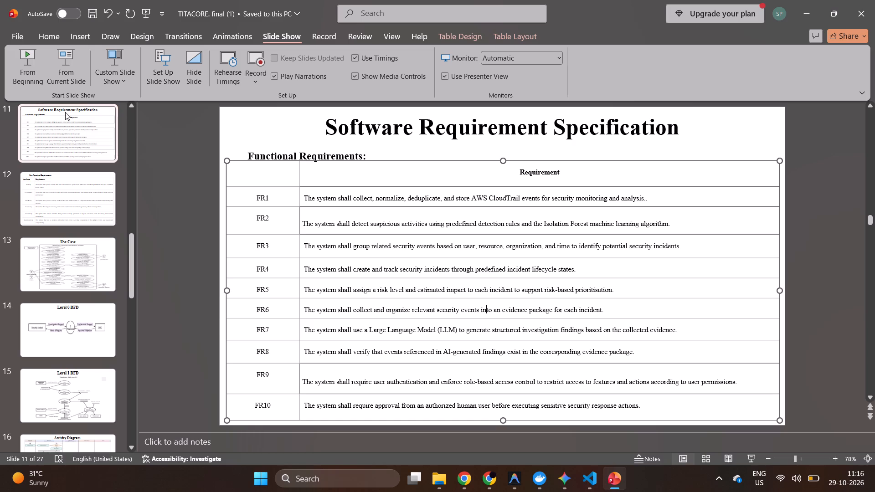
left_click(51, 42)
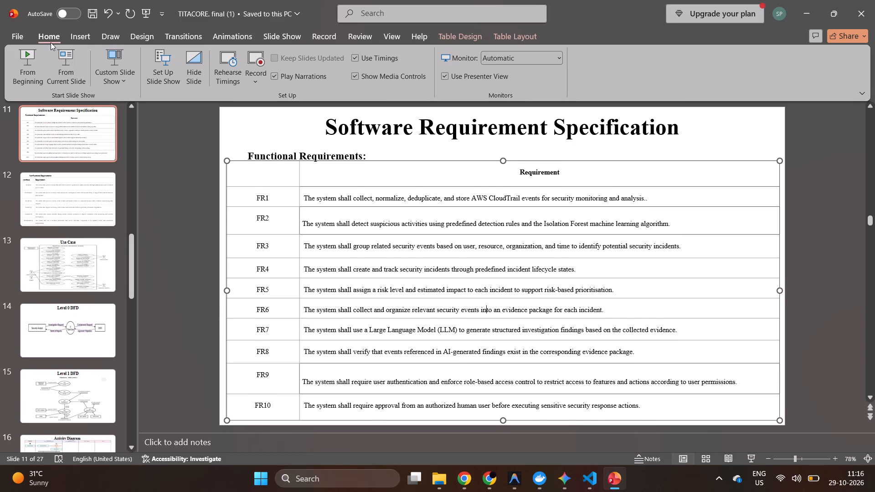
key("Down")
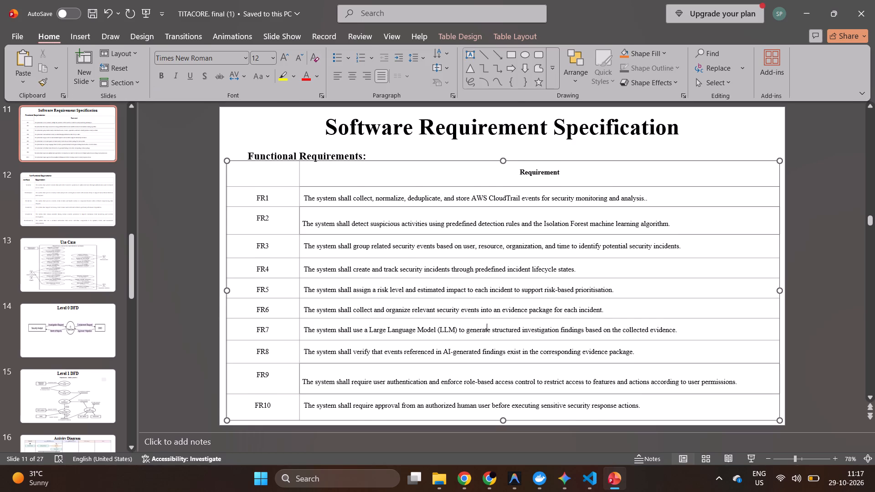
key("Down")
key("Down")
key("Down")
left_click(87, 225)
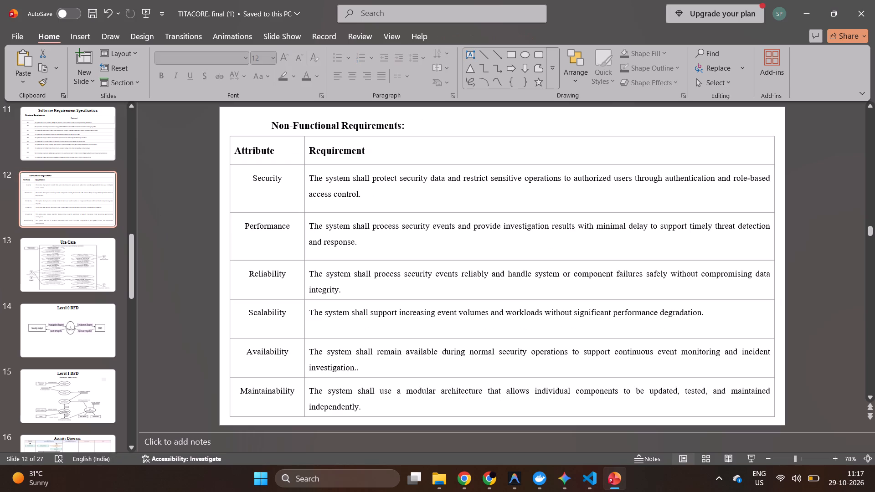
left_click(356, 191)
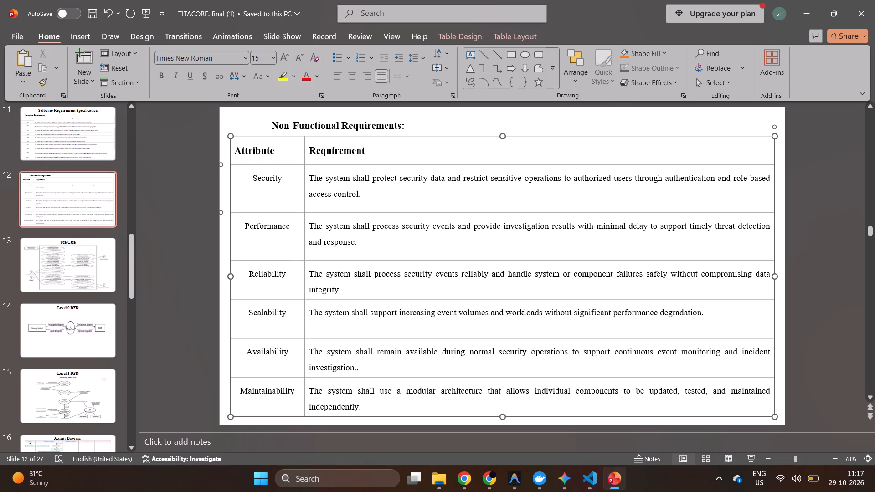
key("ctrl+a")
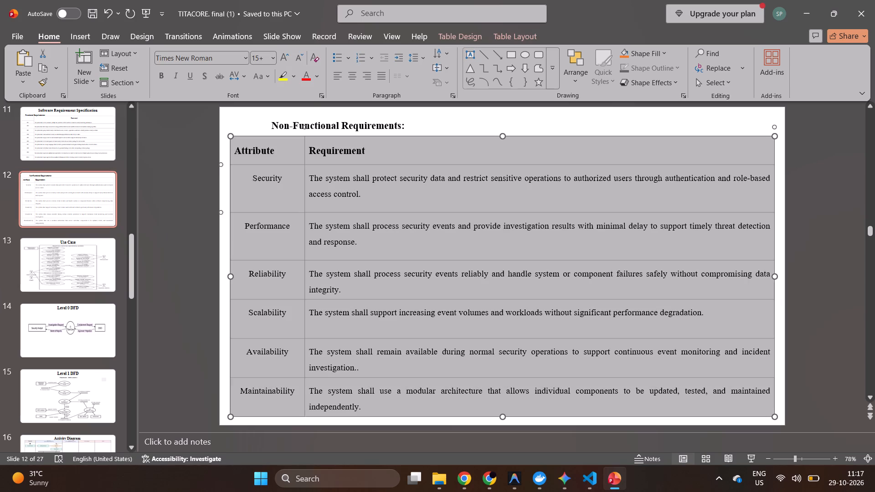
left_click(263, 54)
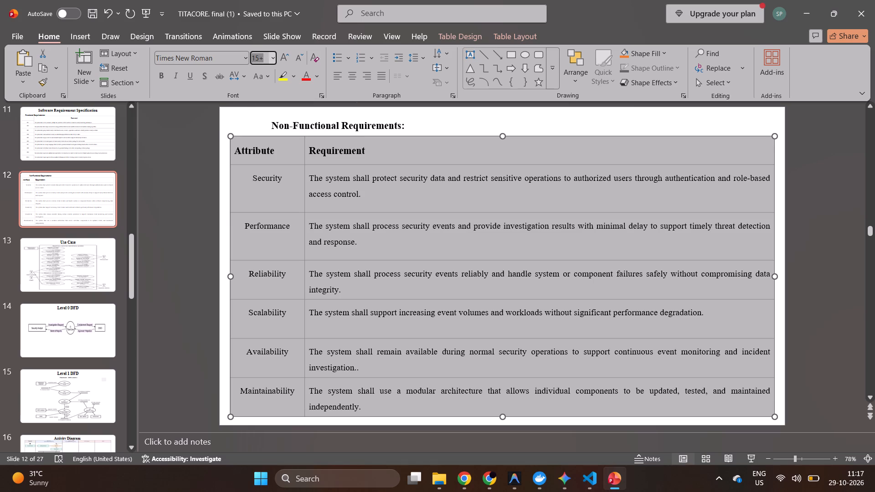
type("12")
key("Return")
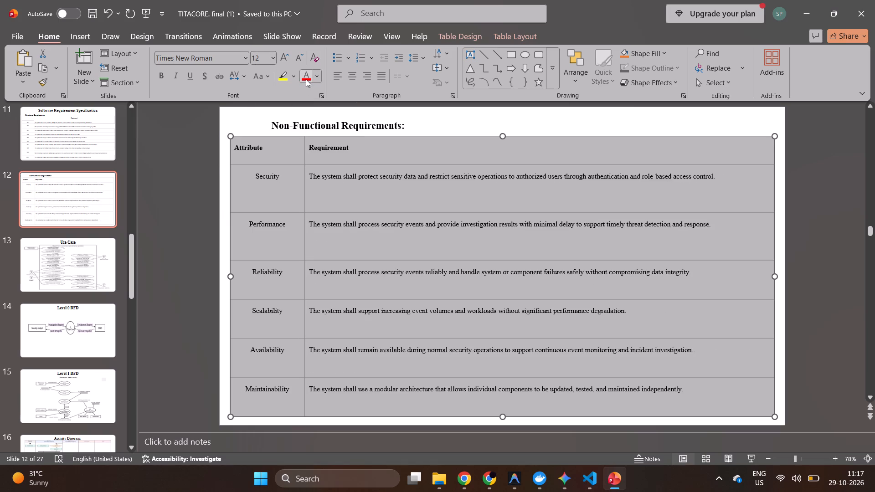
Set the font size of all text in the non-functional requirements table to 14.
left_click(261, 61)
left_click(261, 61)
key("BackSpace")
key("4")
key("Return")
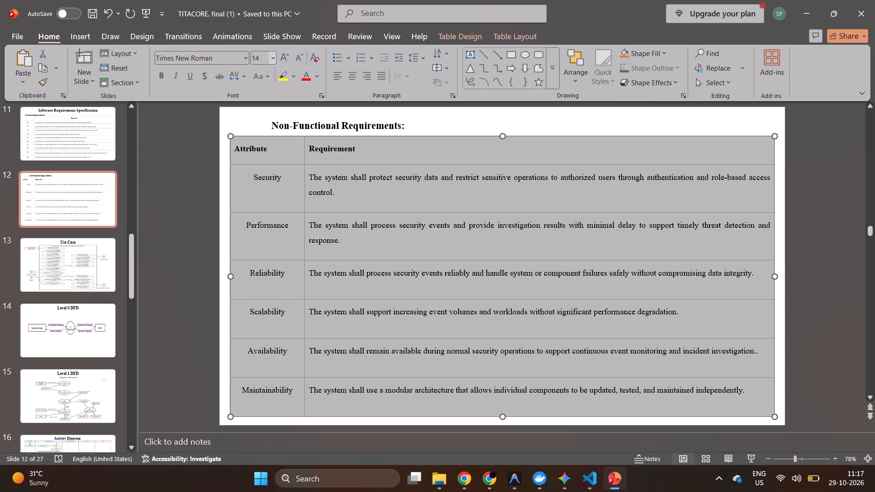
left_click(238, 116)
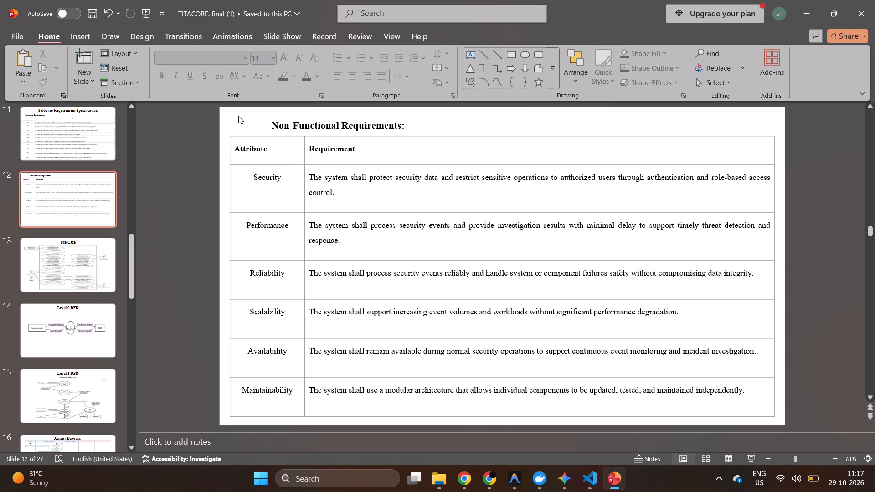
Lower the top edge of the table on the Software Requirement Specification slide so it clears the Functional Requirements heading.
key("Up")
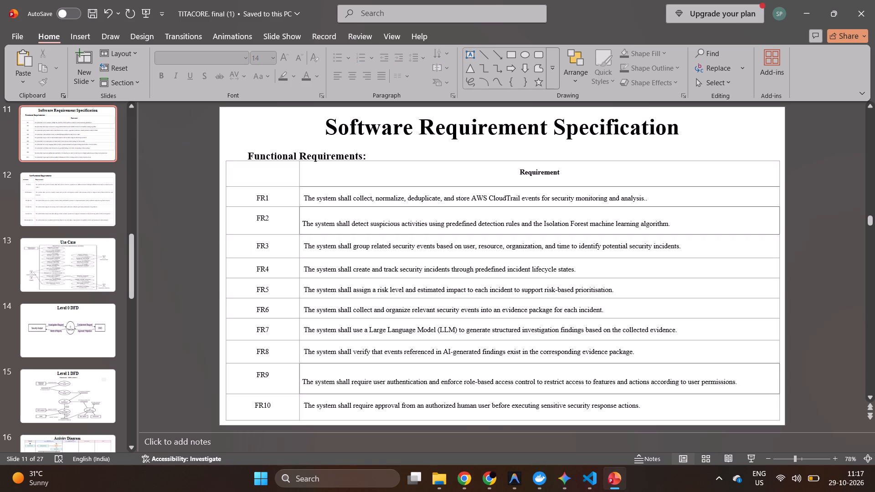
left_click_drag(380, 161, 380, 168)
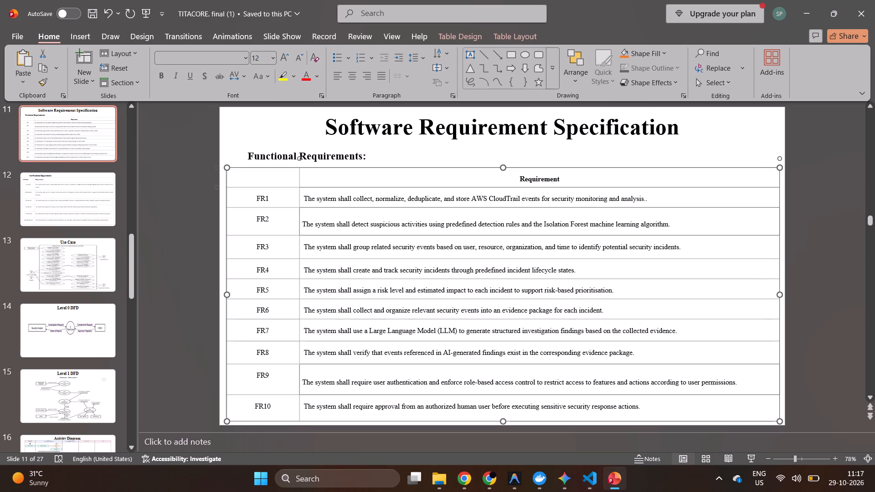
Set the font size of all text in the functional requirements table to 14 and deselect it.
left_click(346, 190)
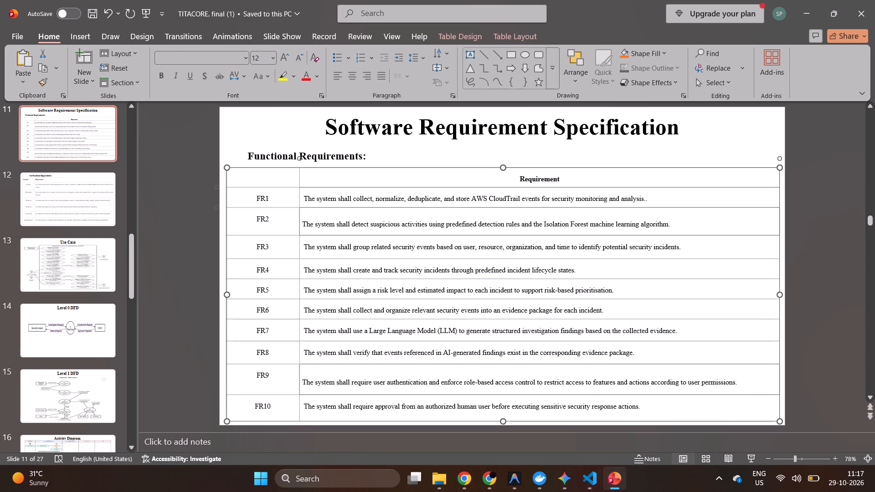
left_click(367, 202)
key("ctrl+a")
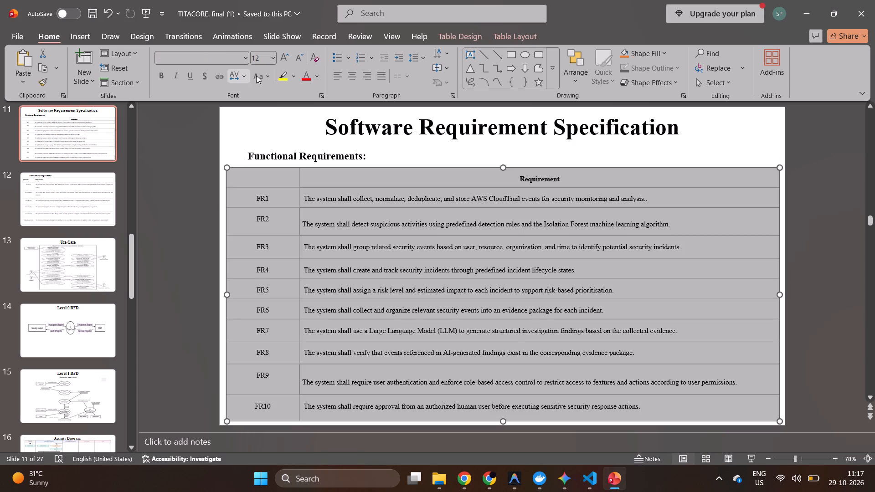
left_click(258, 59)
left_click(258, 59)
key("BackSpace")
key("4")
key("Return")
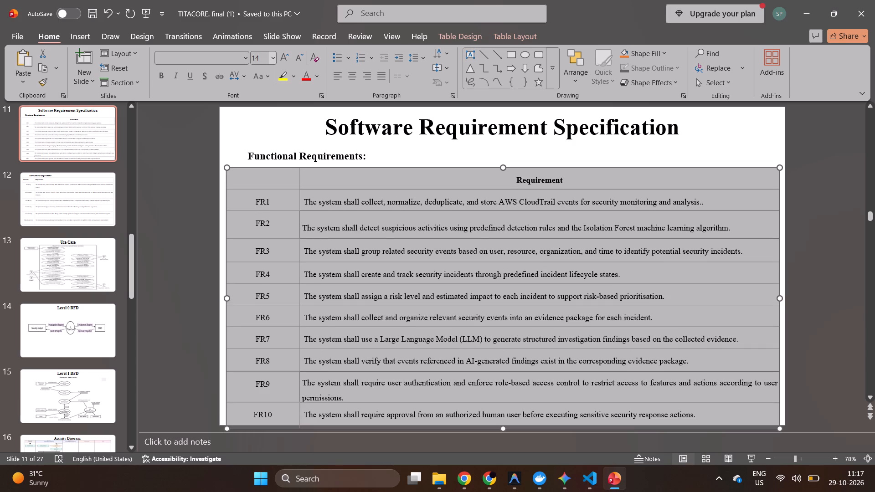
left_click(419, 156)
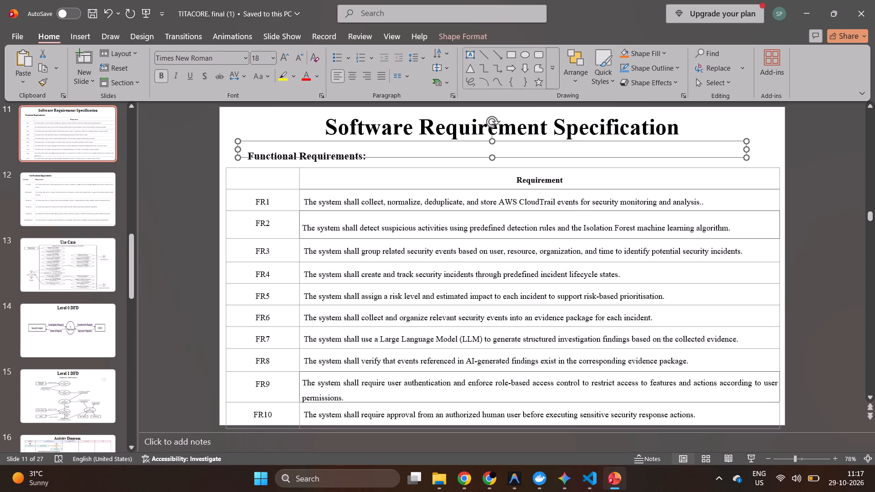
left_click(830, 190)
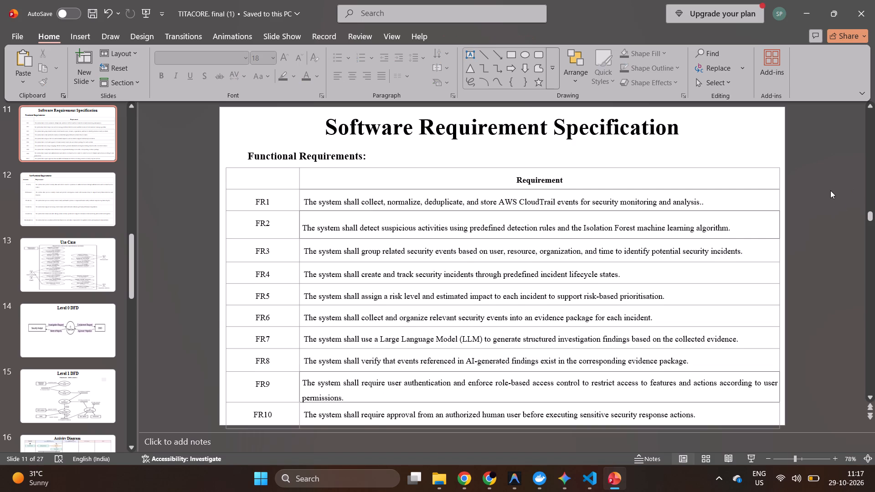
Look through the slides from Non-Functional Requirements onward to Activity Diagram to check their layout.
scroll(830, 190, "down", 2)
scroll(830, 190, "up", 1)
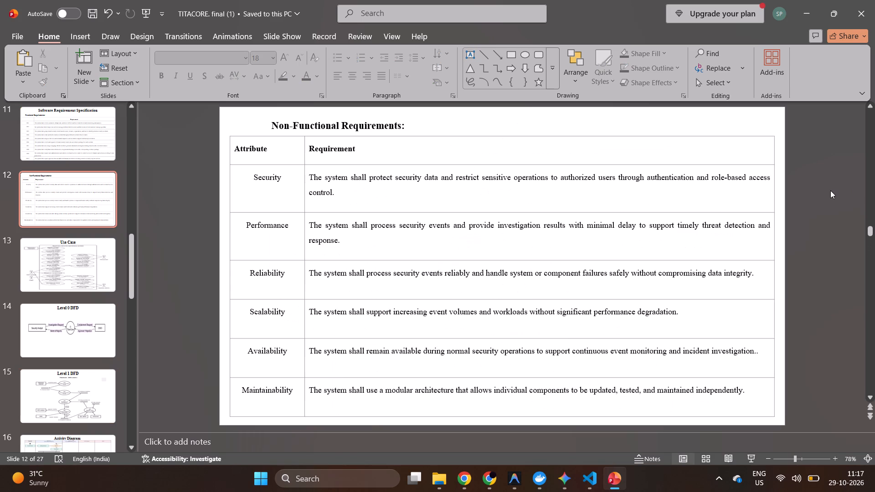
scroll(830, 190, "down", 1)
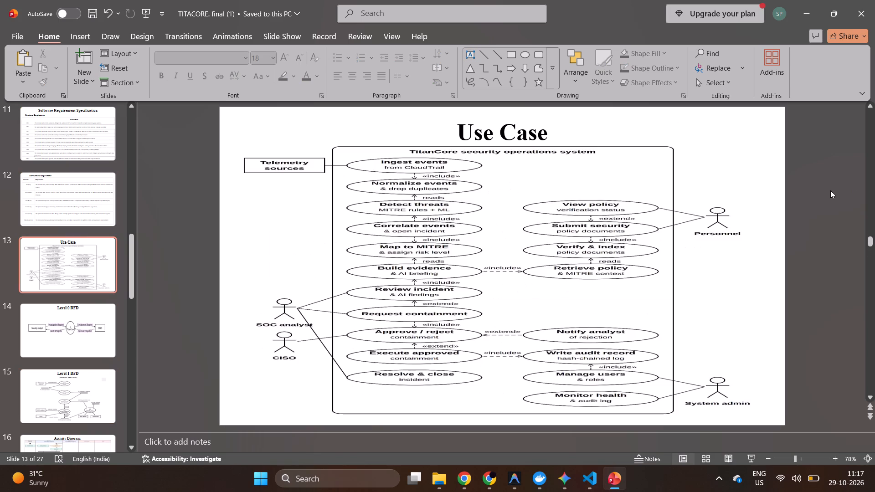
key("Down")
key("Down")
key("Down")
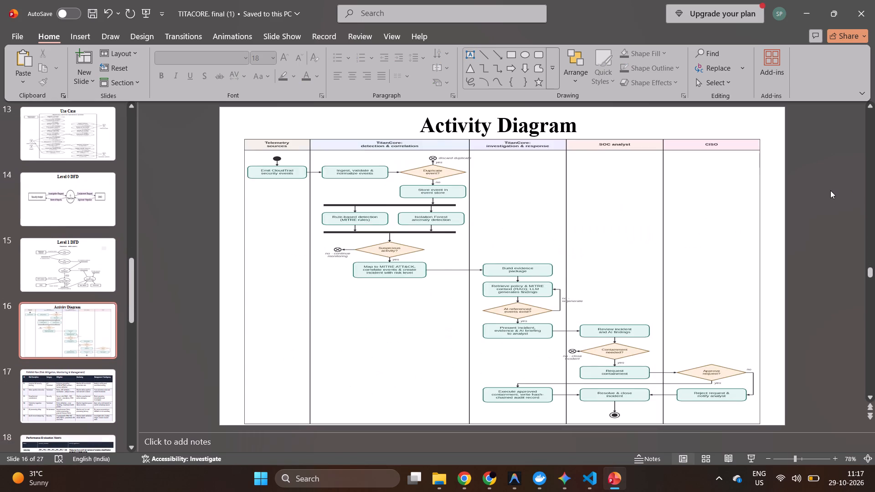
Examine the Level 0 DFD, Level 1 DFD and Activity Diagram slides again, continuing through to the first Implementation Snapshots slide.
key("Up")
key("Up")
key("Down")
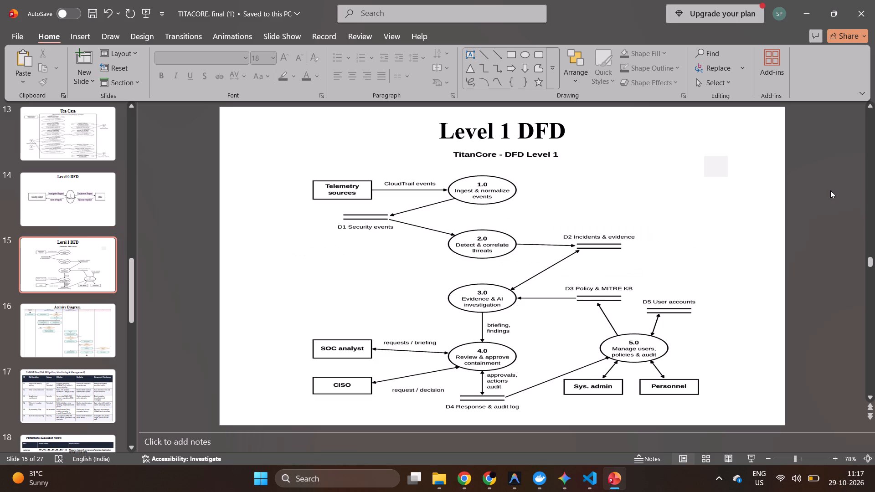
key("Down")
key("Up")
key("Up")
key("Down")
key("Up")
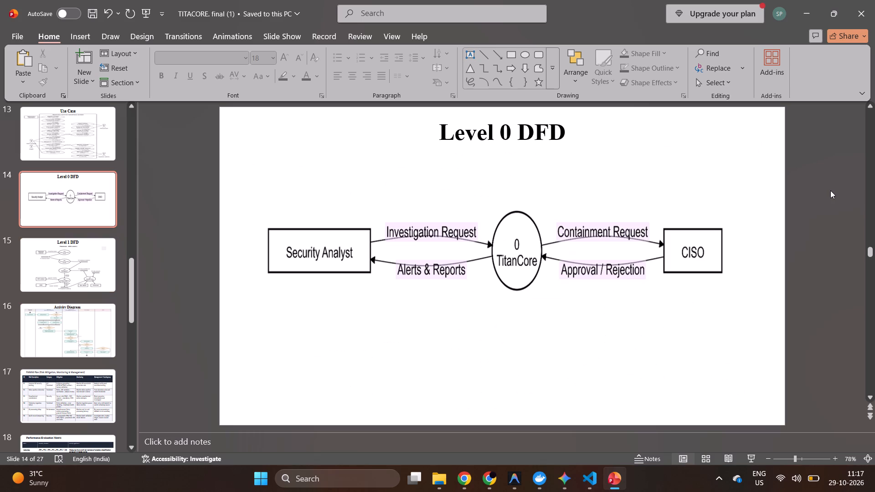
key("Down")
key("Down")
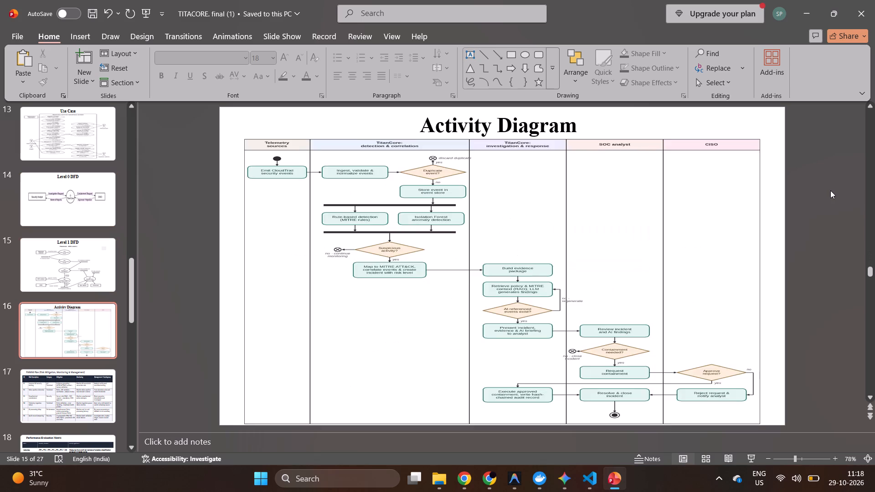
key("Up")
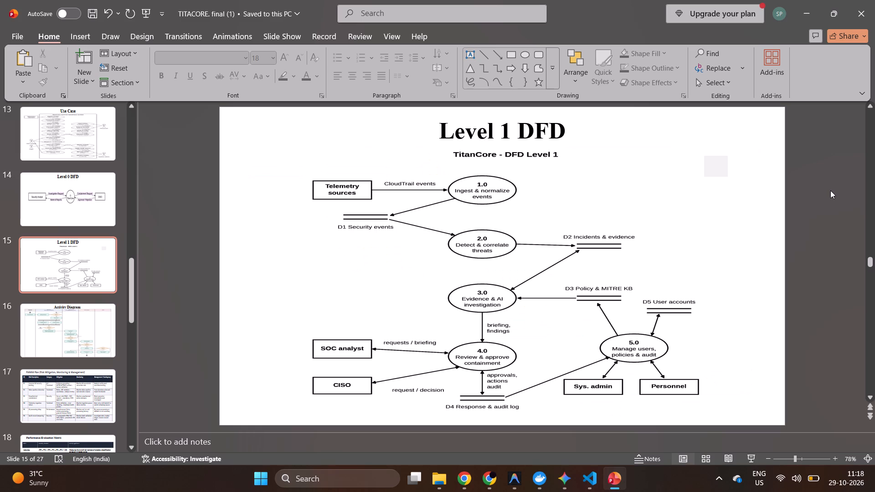
key("Down")
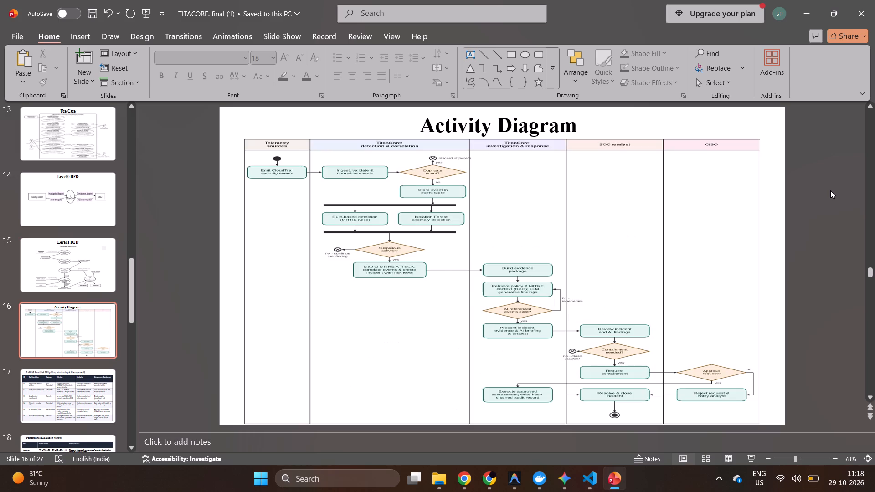
key("Down")
key("Down")
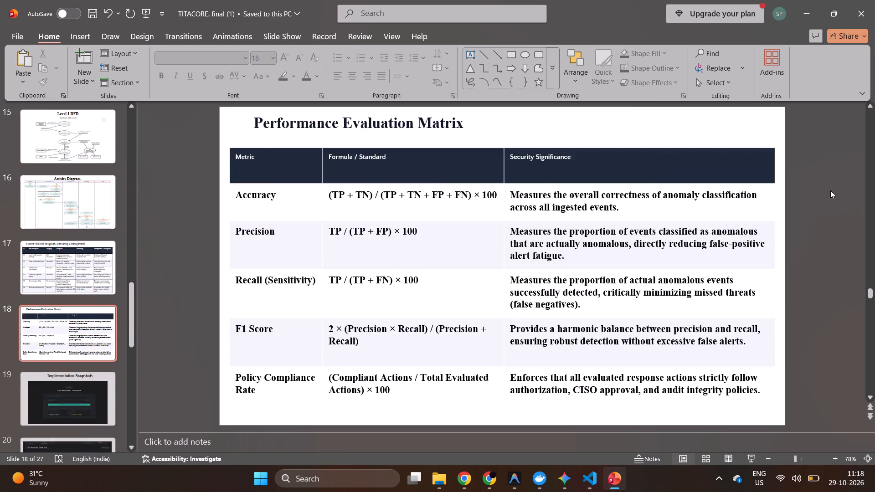
key("Down")
Look through the open application windows and switch to the titancore project in Visual Studio Code.
key("alt+Tab")
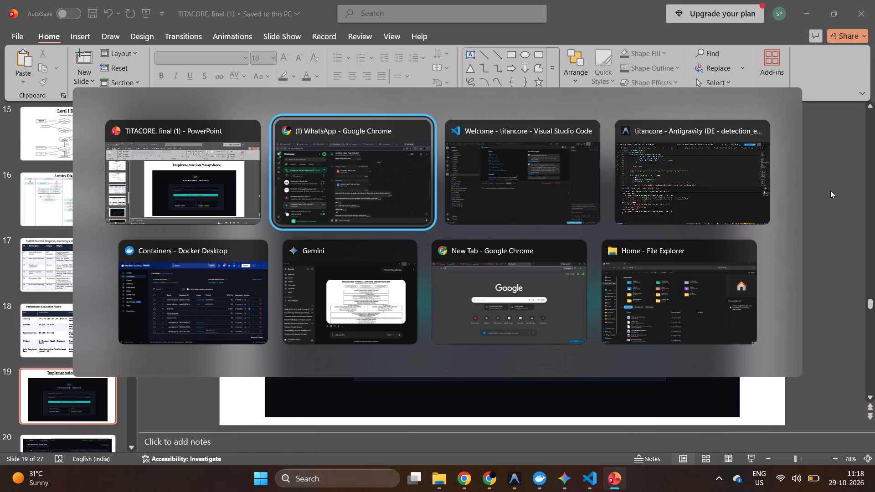
key("alt+Right")
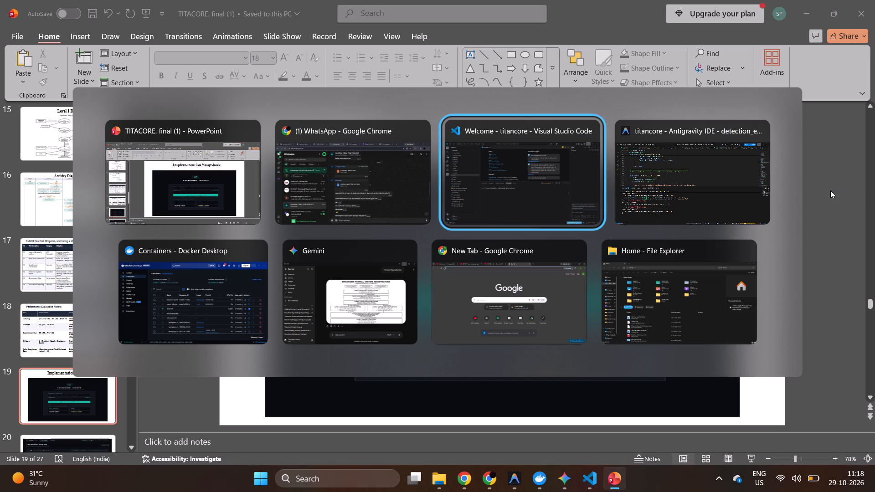
key("alt+Right")
key("alt+Down")
key("alt+Left")
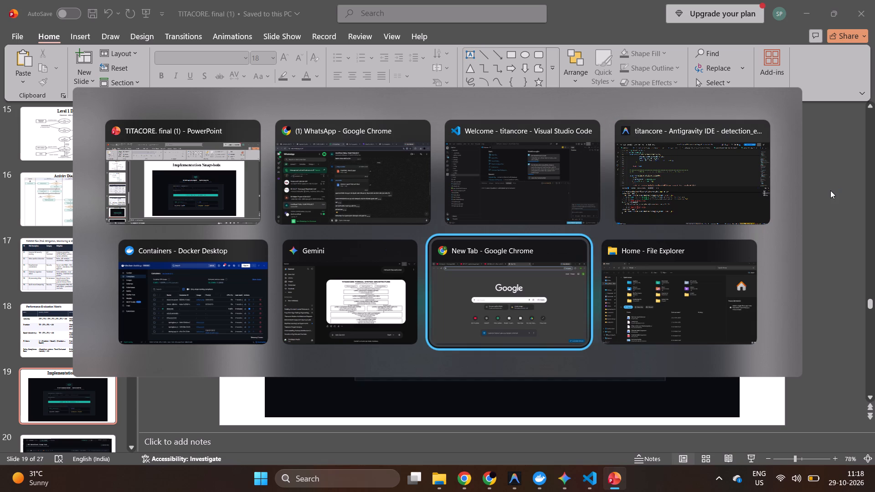
key("alt+Right")
key("alt+Up")
key("alt+Left")
key("alt+Left")
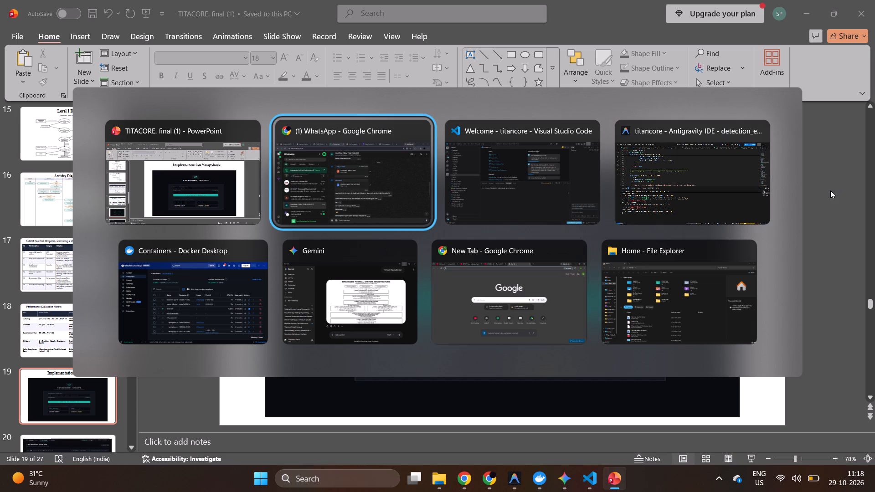
key("alt+Down")
key("alt+Left")
key("alt+Right")
key("alt+Right")
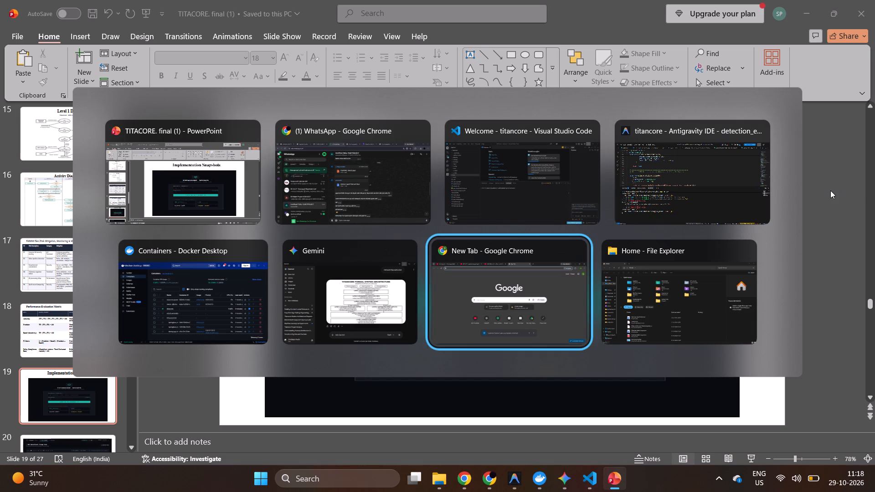
key("alt+Up")
key("alt+Left")
key("alt+Right")
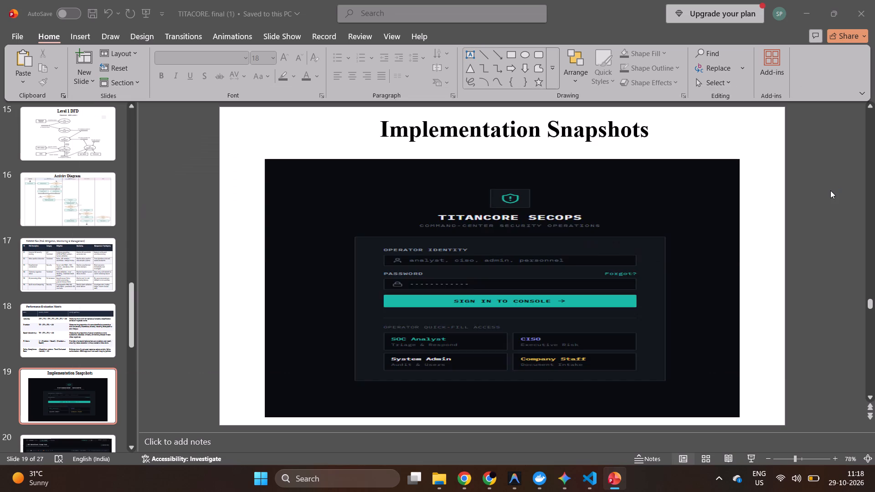
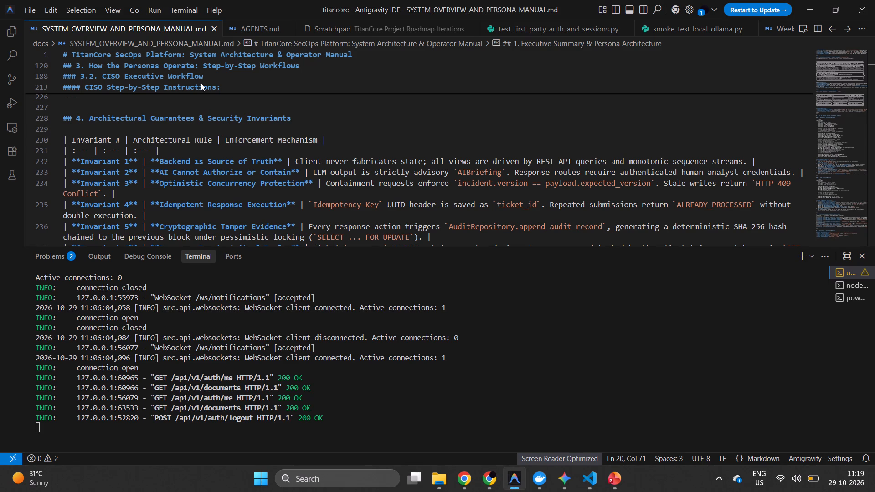
key("alt+Tab")
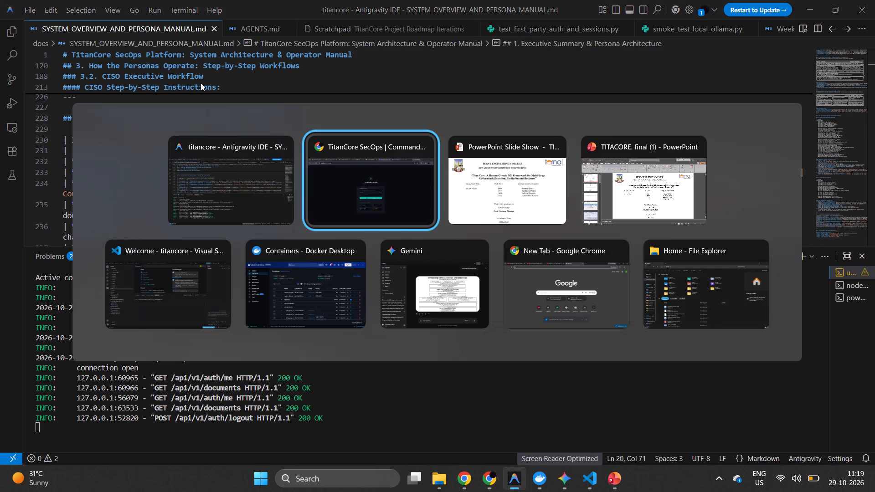
key("alt+Tab")
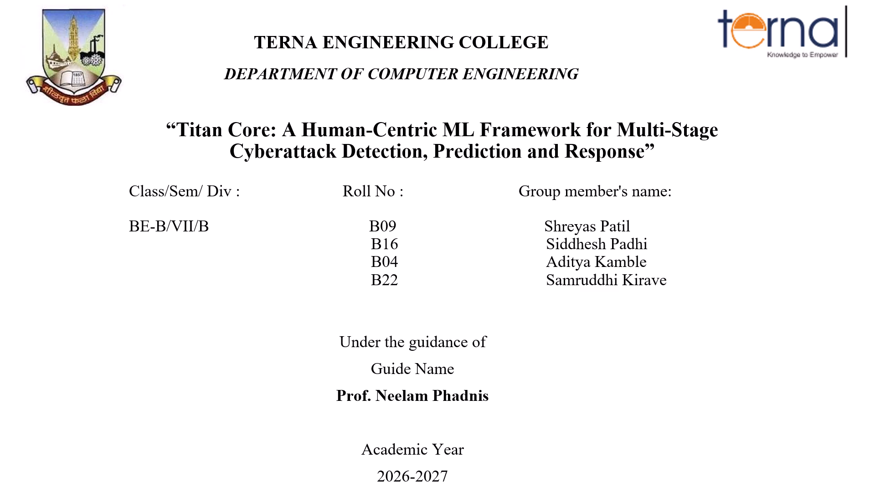
Page through the opening slides in the slide show and exit it on the table of contents slide.
key("Down")
key("Down")
key("Down")
key("Down")
key("Up")
key("Up")
key("Up")
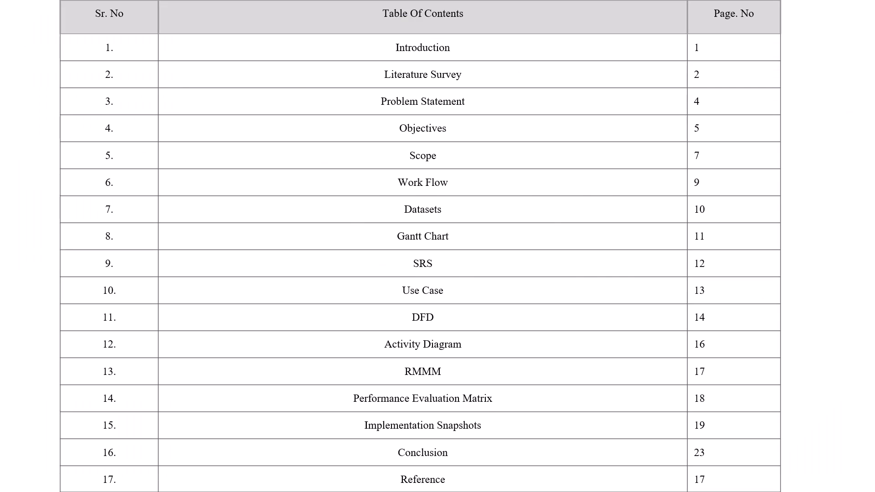
key("Escape")
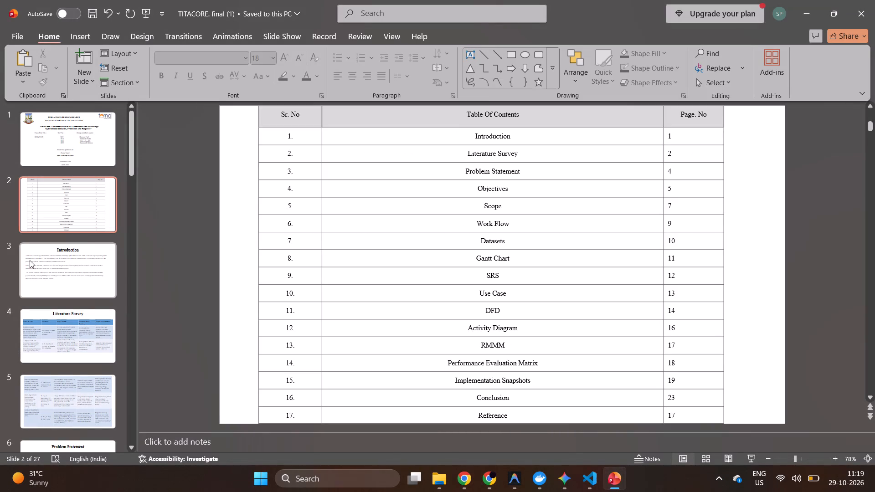
Delete the Datasets row from the table of contents on slide 2.
left_click(79, 218)
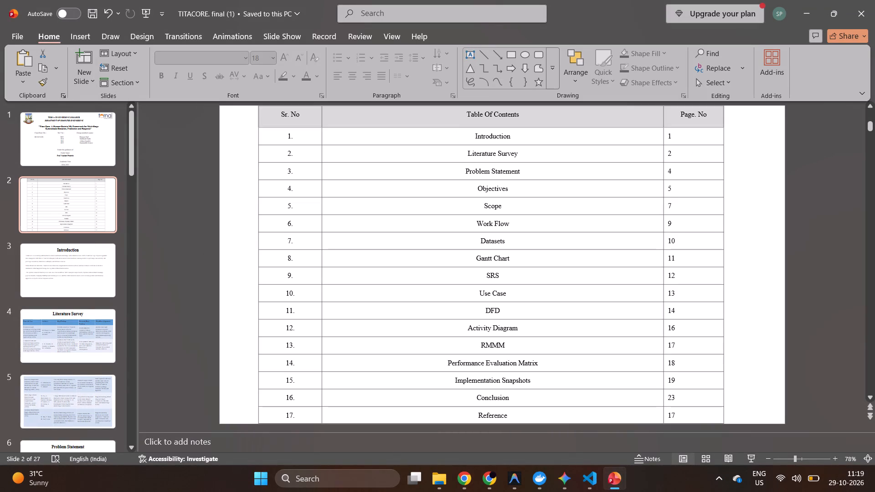
left_click(262, 237)
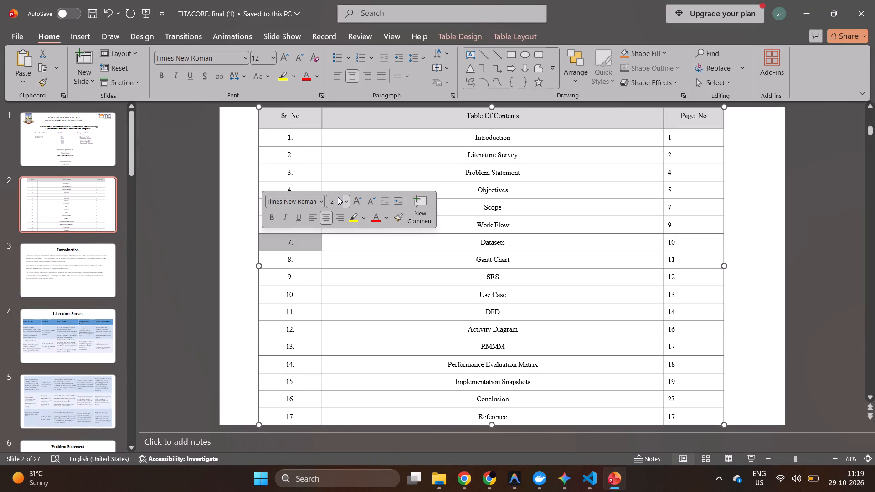
left_click(504, 32)
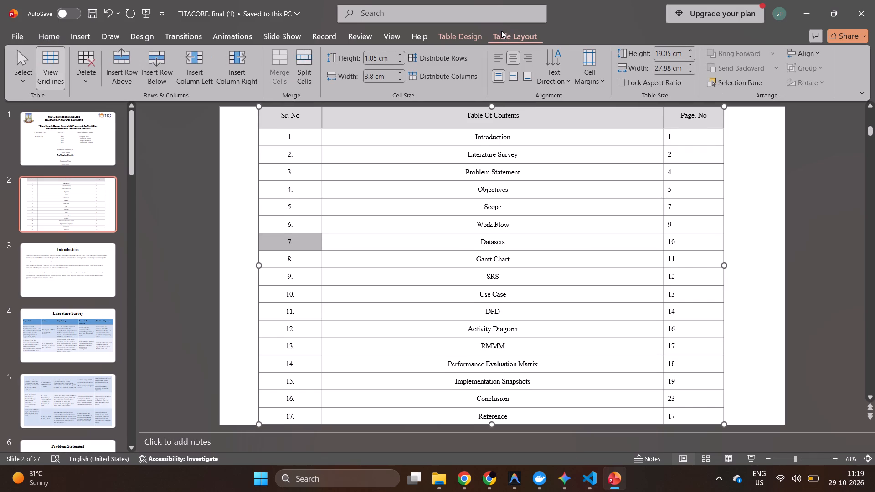
left_click(95, 60)
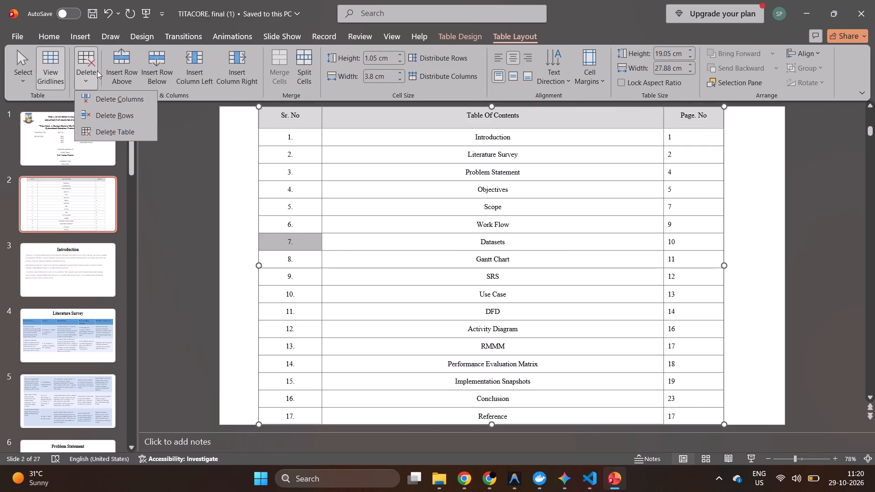
left_click(93, 118)
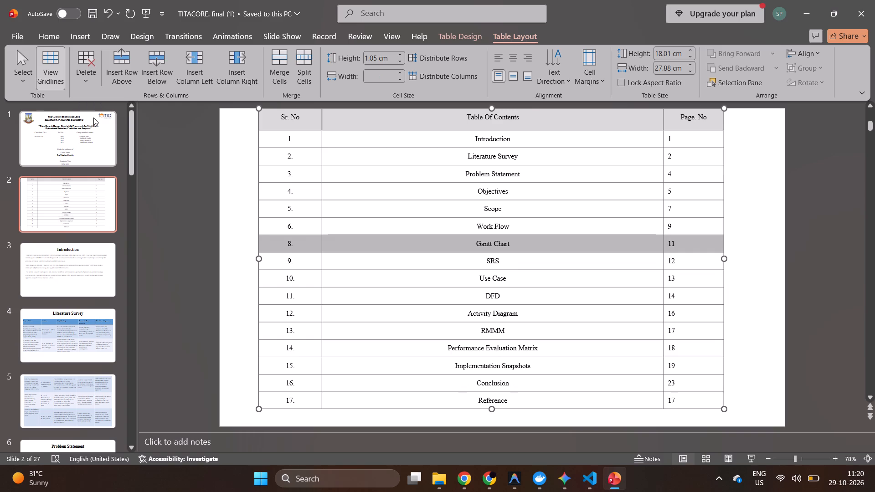
Renumber the Gantt Chart row in the table of contents as 7.
left_click(299, 244)
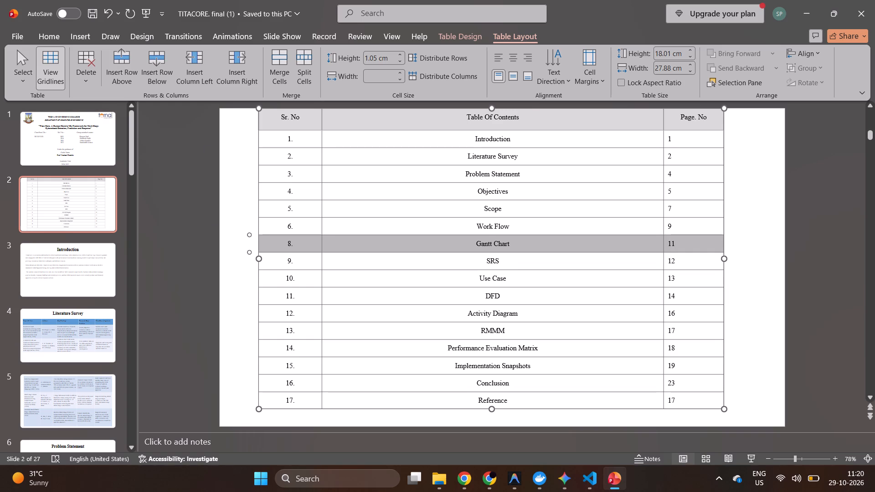
key("Left")
key("BackSpace")
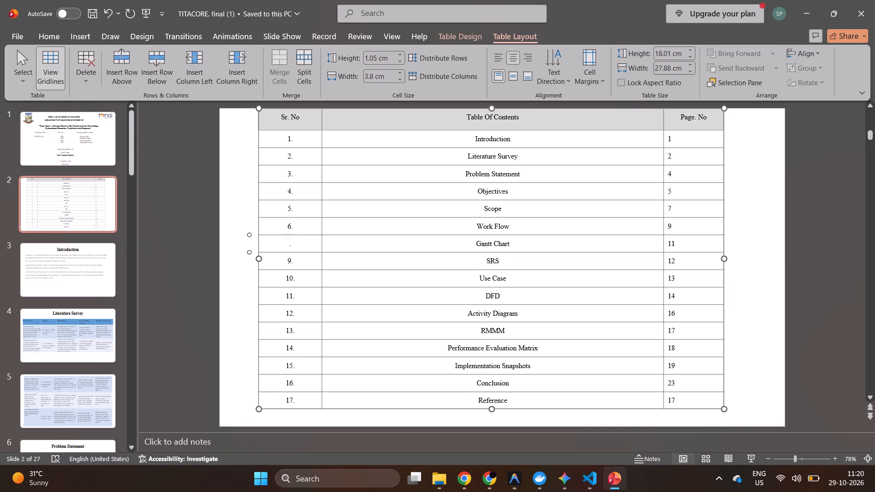
key("7")
key("7")
key("Delete")
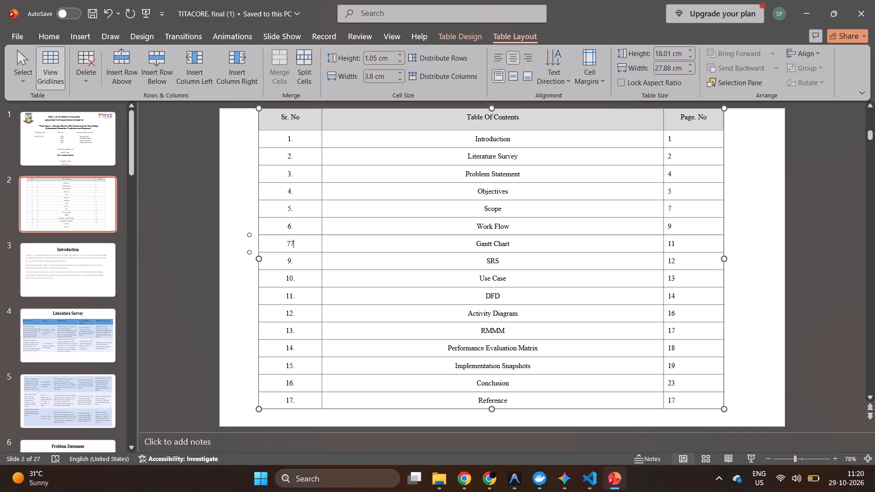
key("period")
key("Left")
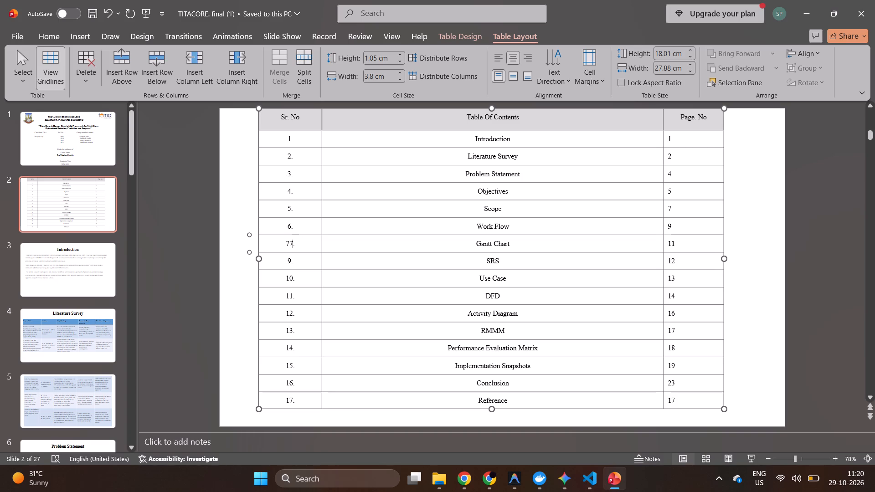
key("BackSpace")
Renumber the SRS row as 8 and the Use Case row as 9 in the table of contents.
key("Down")
key("BackSpace")
key("8")
key("Up")
key("Down")
key("Down")
key("Right")
key("BackSpace")
key("BackSpace")
key("9")
Renumber the DFD, Activity Diagram and RMMM rows in the table of contents as 10, 11 and 12.
key("Down")
key("Right")
key("BackSpace")
key("0")
key("Down")
key("BackSpace")
key("1")
key("Down")
key("BackSpace")
key("2")
Renumber the Performance Evaluation Matrix, Implementation Snapshots, Conclusion and Reference rows as 13, 14, 15 and 16, and deselect the table.
key("Down")
key("BackSpace")
key("3")
key("Down")
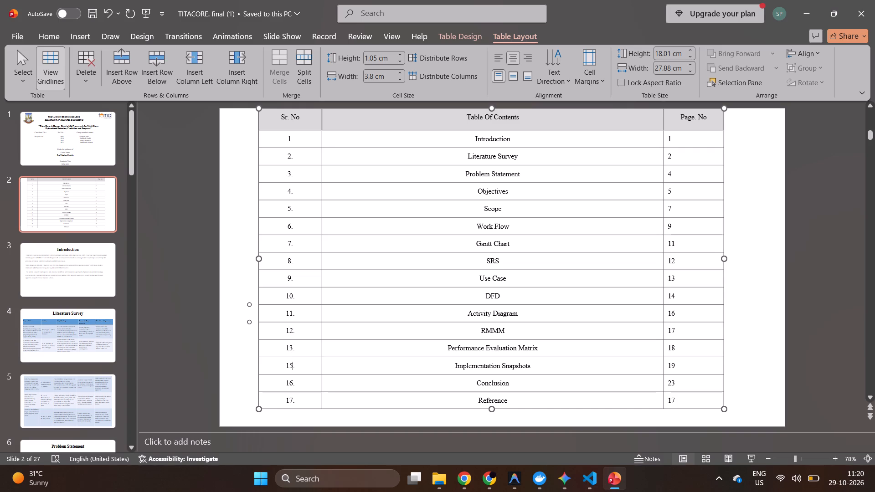
key("BackSpace")
key("4")
key("Down")
key("BackSpace")
key("5")
key("Down")
key("BackSpace")
key("6")
left_click(759, 348)
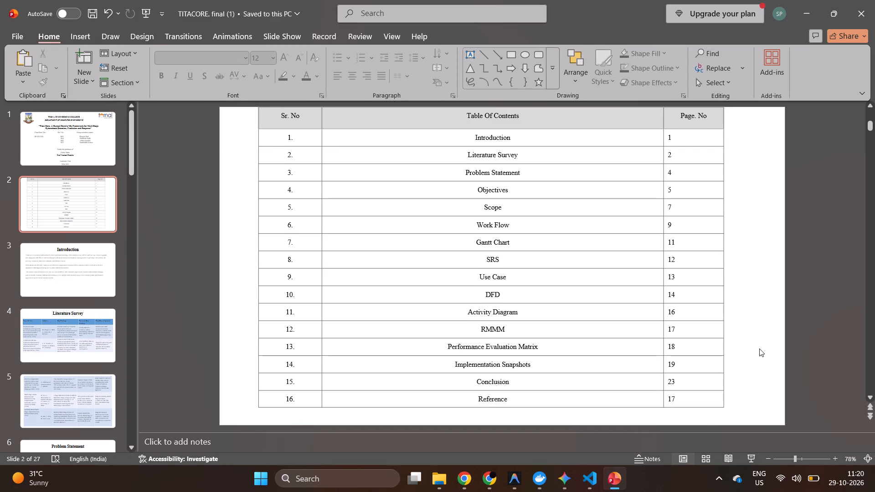
Start the slide show from the title slide, and switch back to the presentation's editing window.
key("F11")
key("alt+Tab")
key("alt+Left")
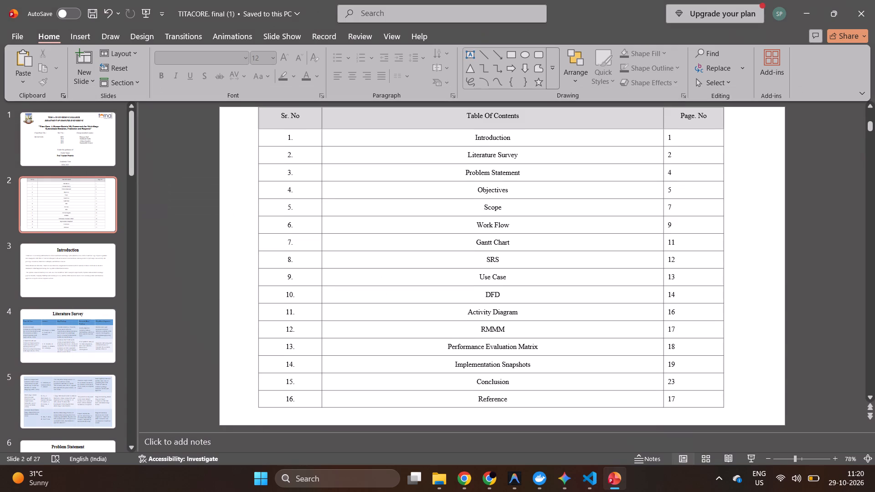
left_click(149, 13)
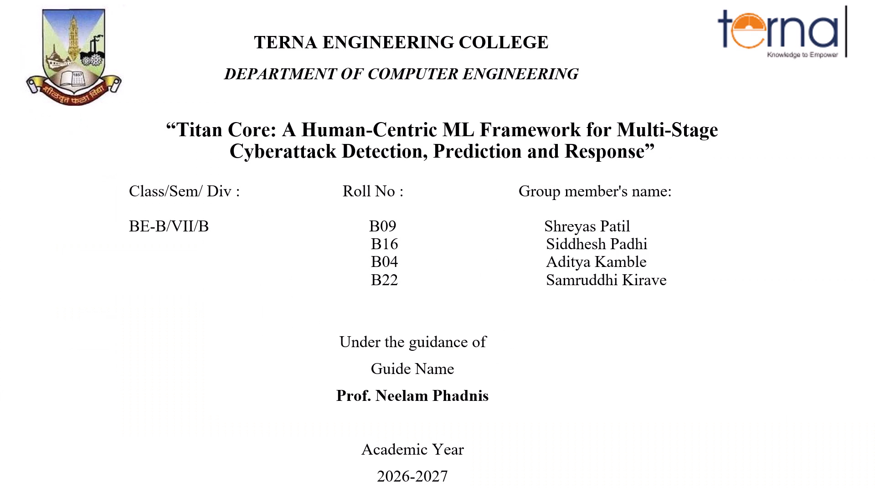
key("alt+Tab")
key("alt+Tab")
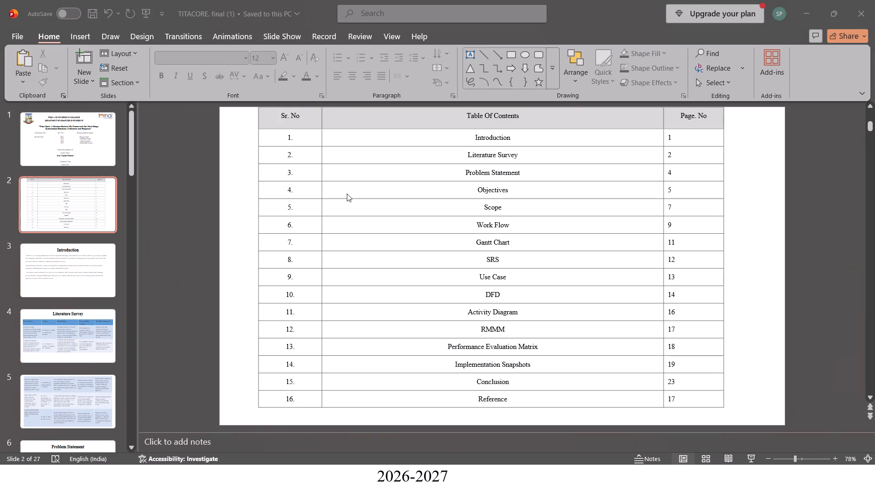
key("alt+Tab")
key("alt+Tab")
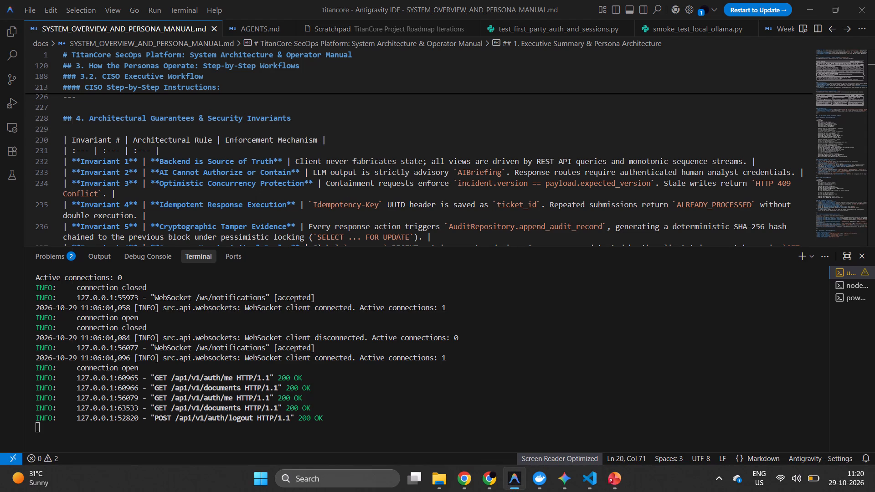
key("alt+Tab")
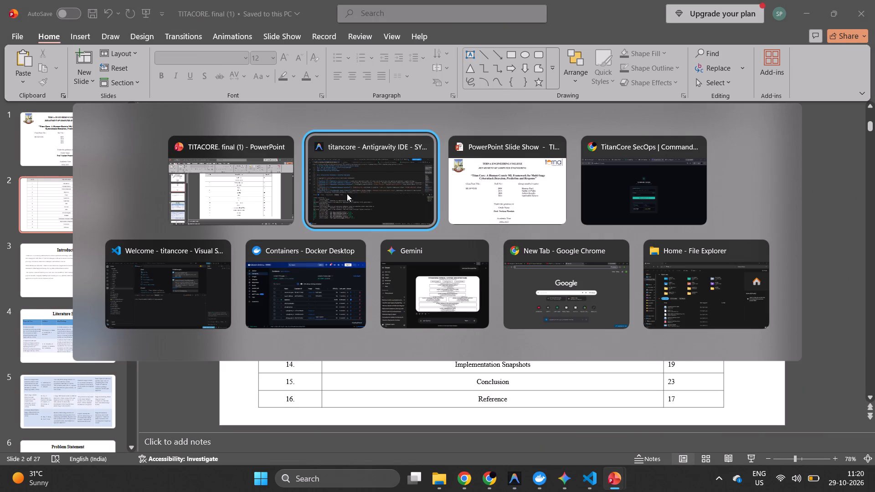
key("alt+Left")
Save the presentation.
key("ctrl+s")
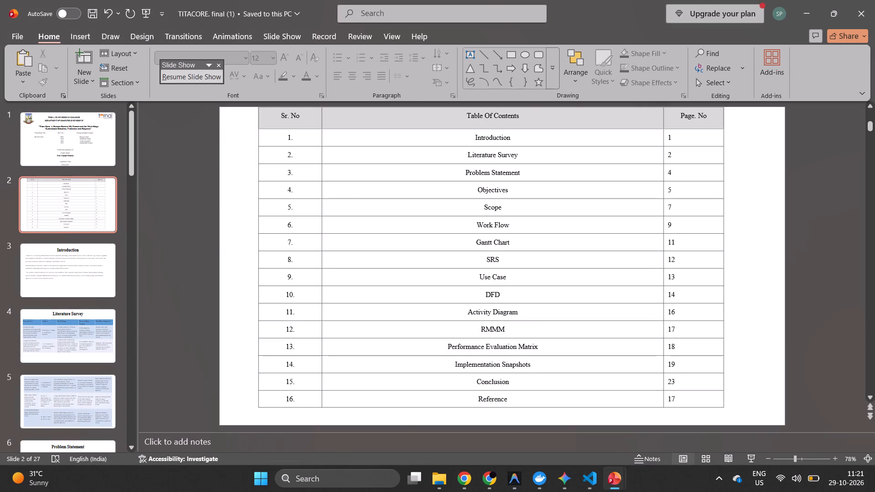
Return to the running slide show and end it.
key("alt+Tab")
key("alt+Tab")
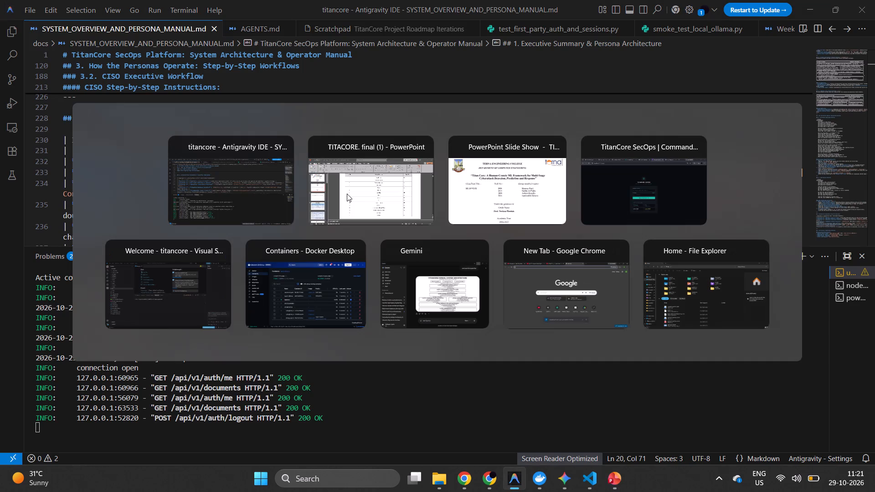
key("alt+Tab")
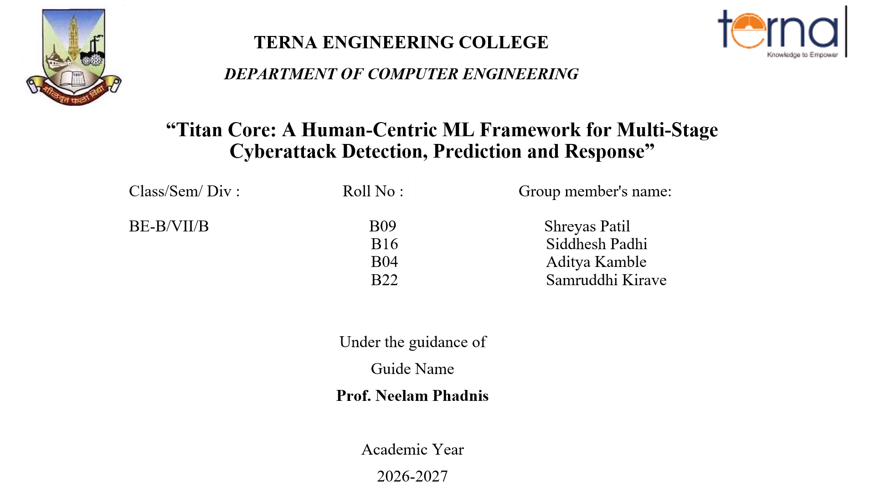
key("F11")
key("Escape")
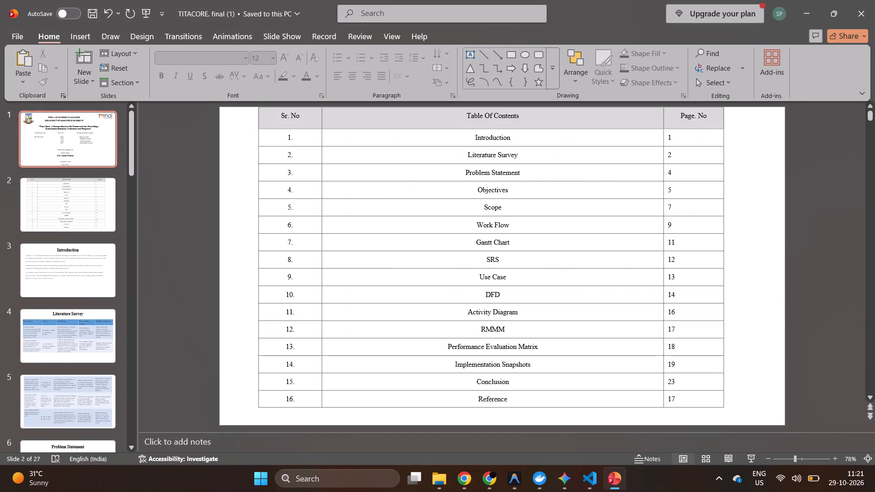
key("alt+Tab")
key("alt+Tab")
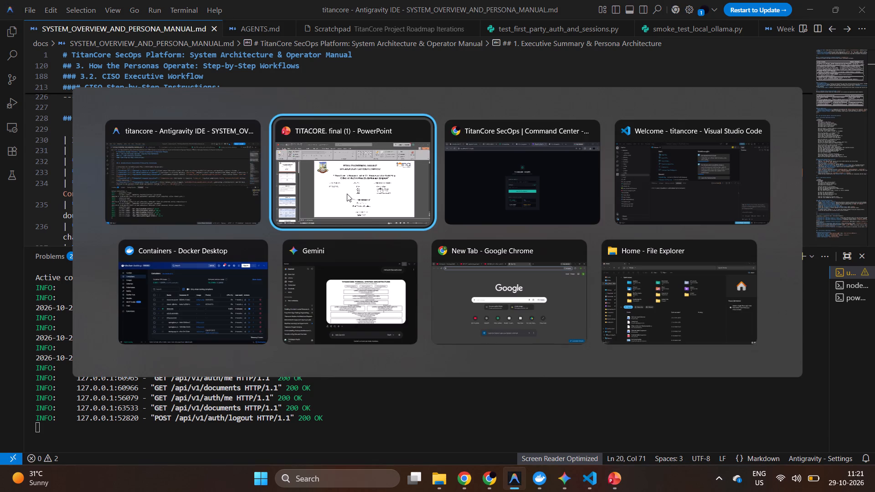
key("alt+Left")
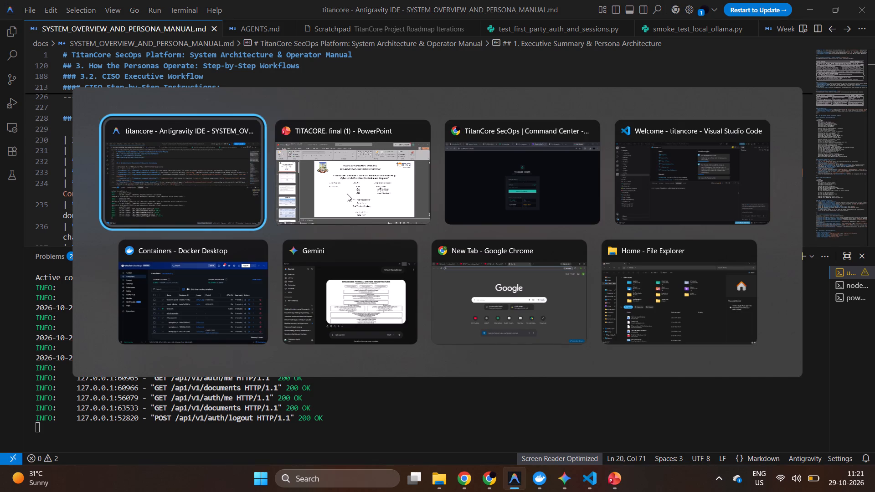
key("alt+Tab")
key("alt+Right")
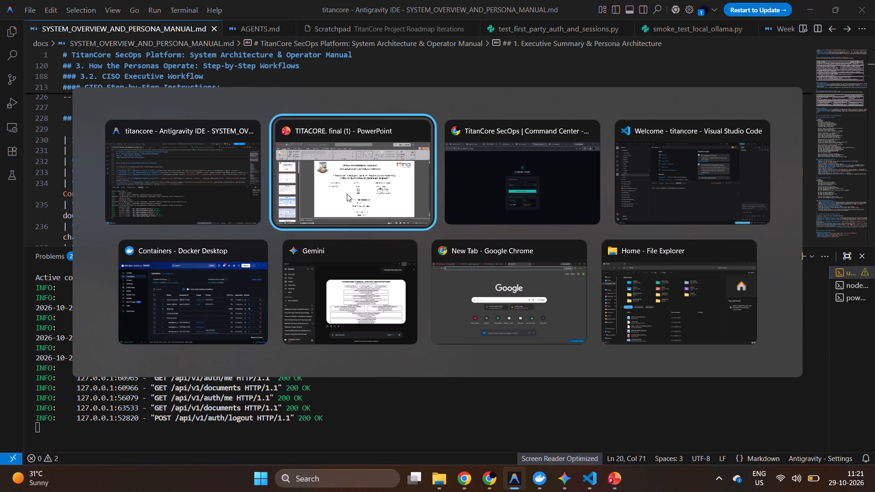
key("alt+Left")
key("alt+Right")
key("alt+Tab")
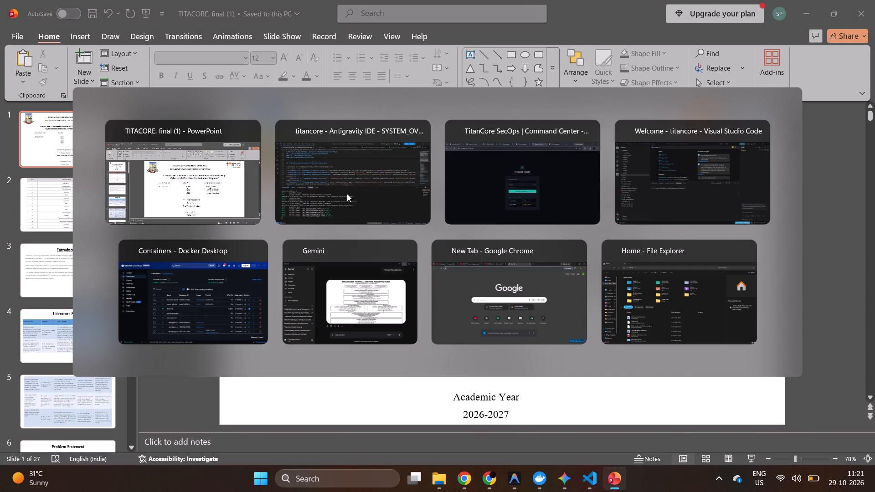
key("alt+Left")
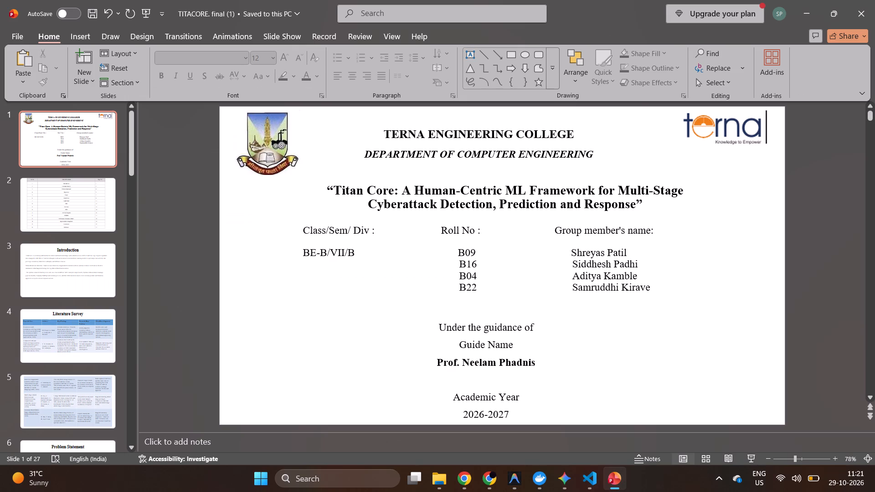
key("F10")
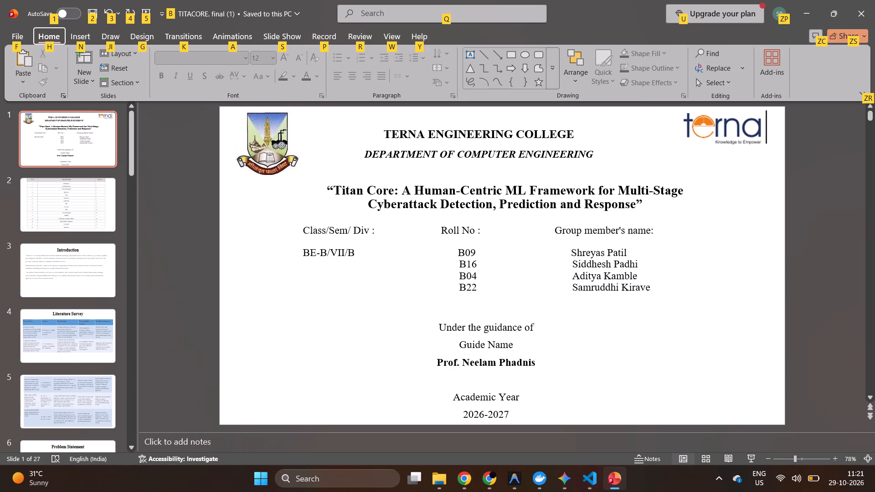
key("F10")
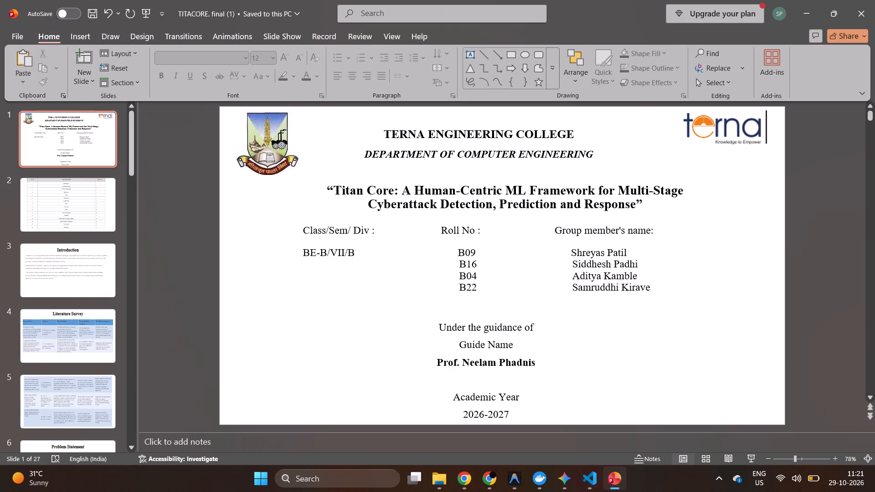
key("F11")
Preview the title slide in full-screen slide show and exit back to editing.
left_click(151, 14)
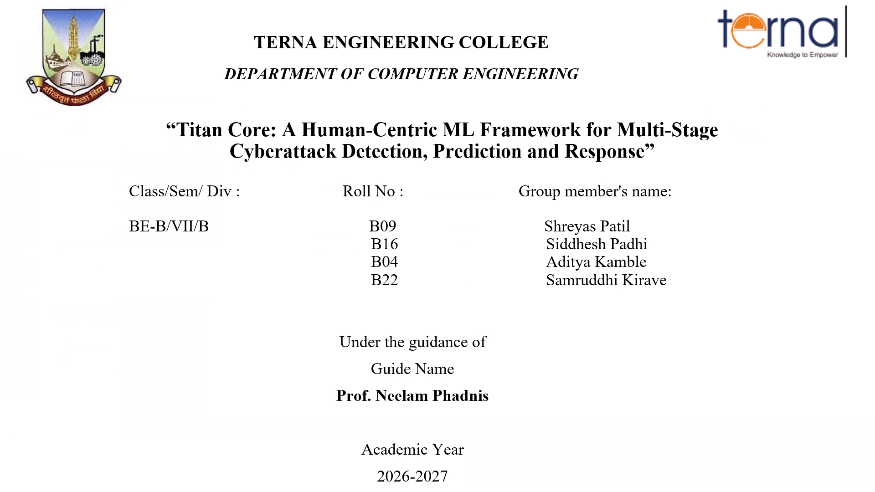
key("F11")
key("Escape")
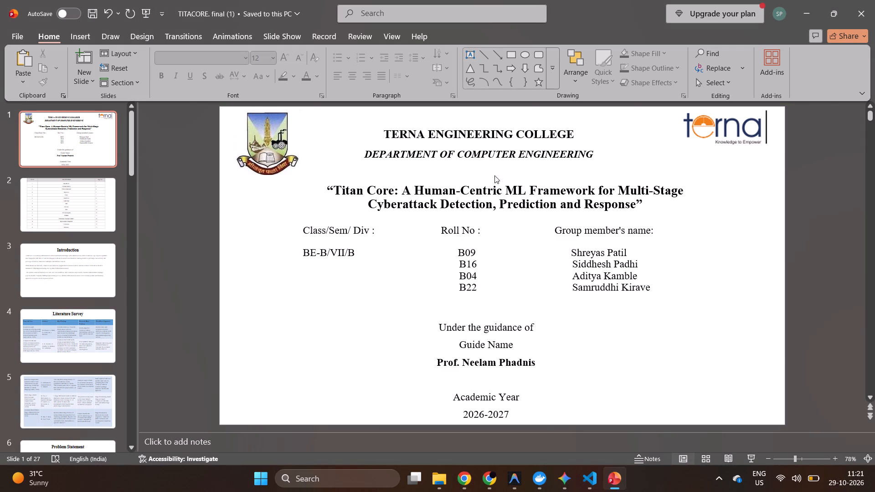
Insert "(MITRE)" after "Cyberattack" in the project title on the title slide, with a space before the bracket, and deselect the text.
left_click(434, 205)
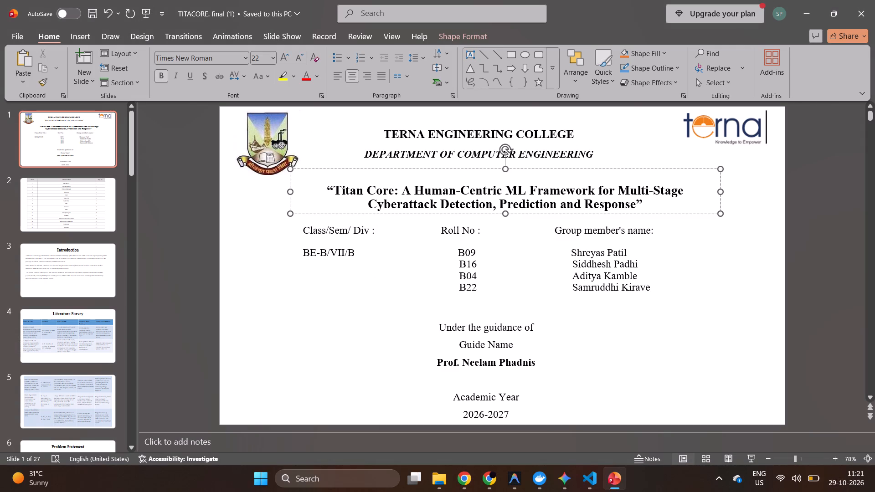
type("()")
key("Left")
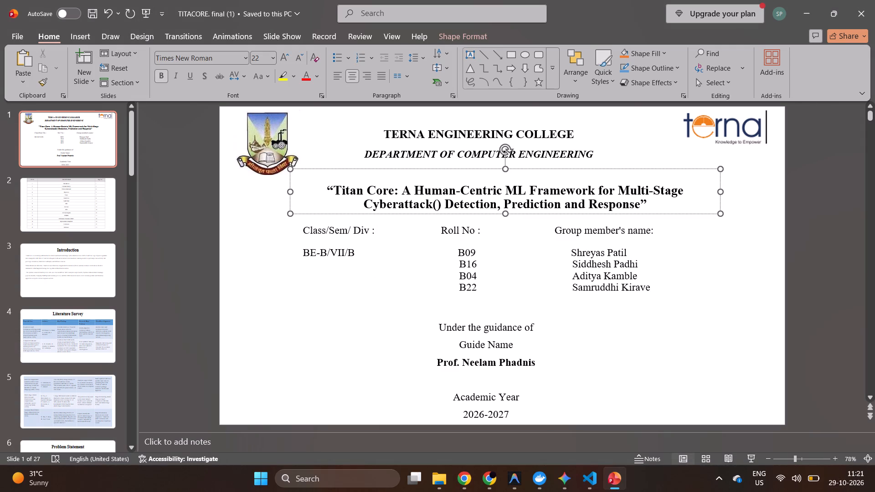
type("MITRA")
key("BackSpace")
key("e")
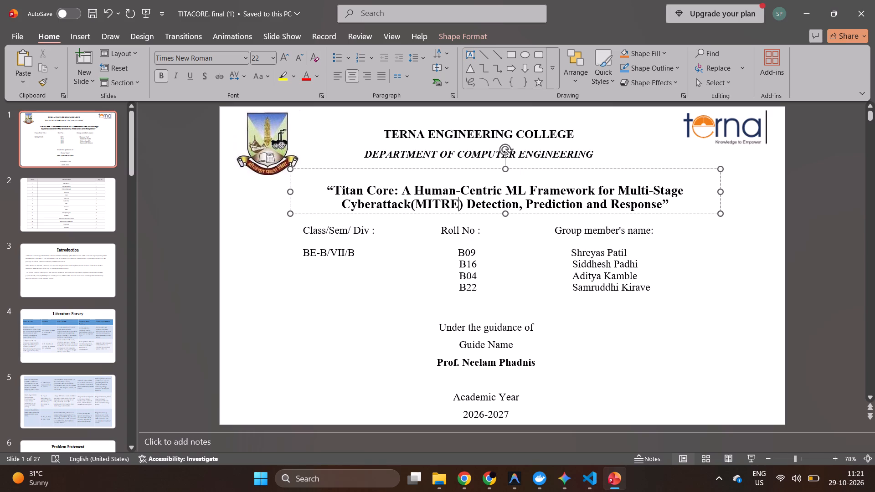
key("ctrl+Left")
key("Left")
key("space")
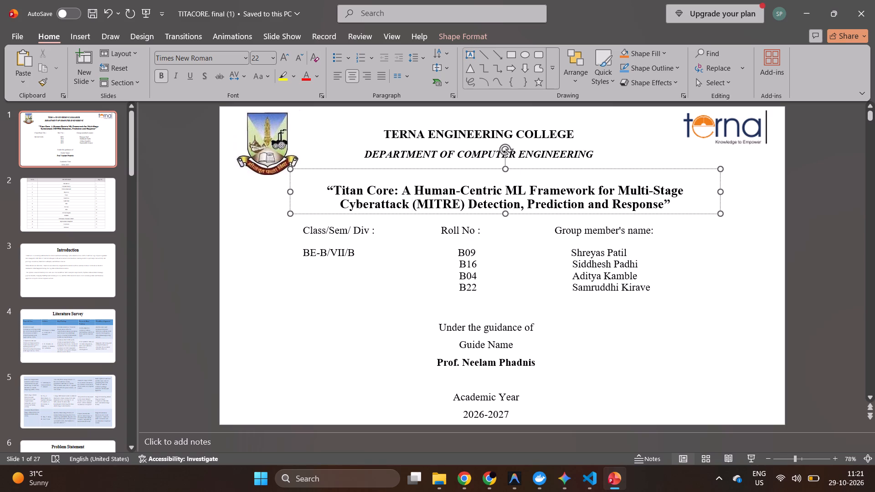
key("Right")
key("Right")
key("Right")
key("ctrl+Right")
key("ctrl+Right")
key("ctrl+Right")
key("ctrl+Right")
key("ctrl+Right")
key("ctrl+Right")
key("ctrl+Right")
key("Right")
left_click(468, 312)
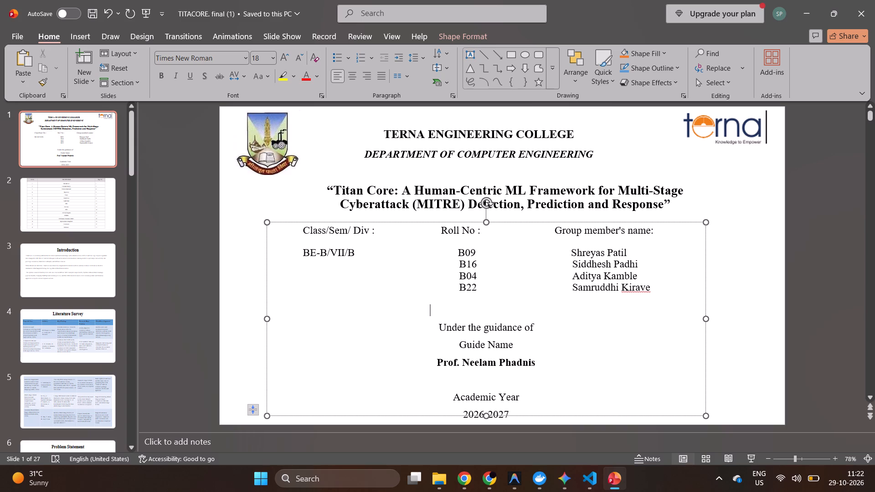
left_click(760, 181)
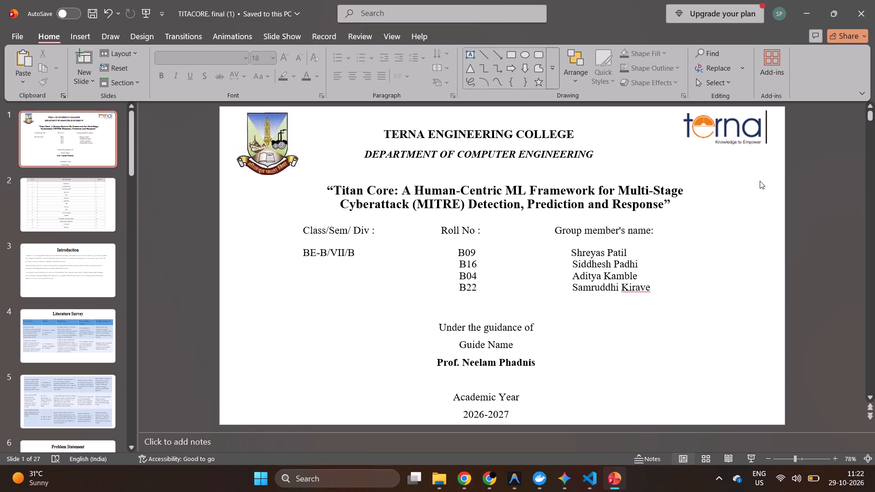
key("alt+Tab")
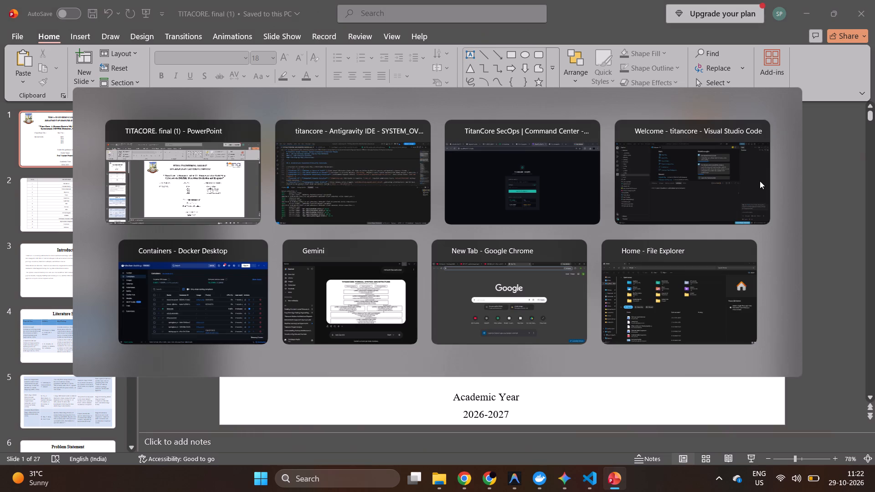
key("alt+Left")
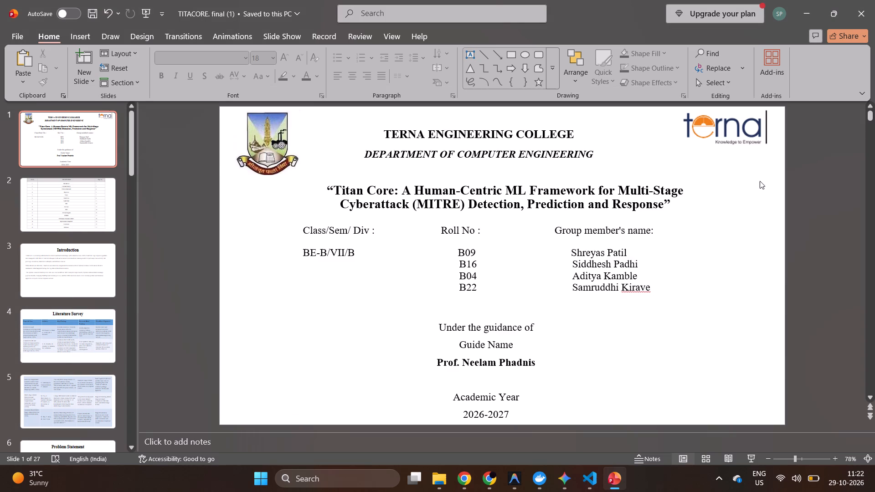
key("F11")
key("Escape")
Start the slide show from the title slide.
key("F5")
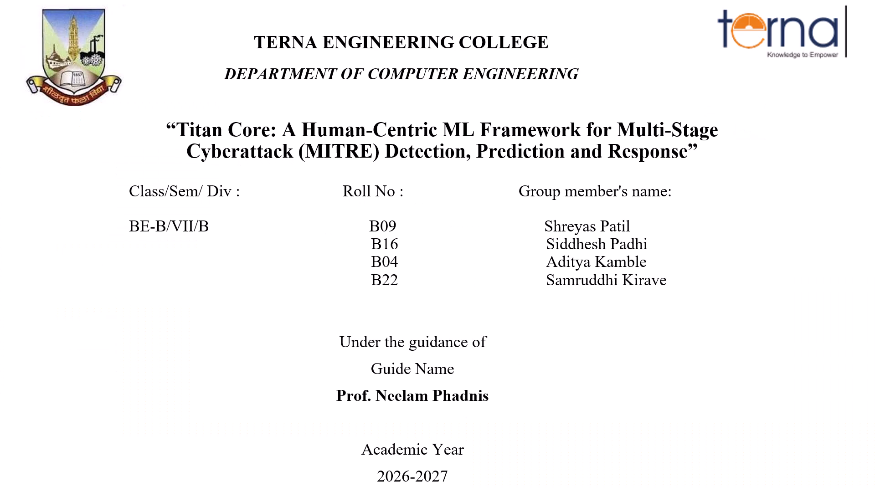